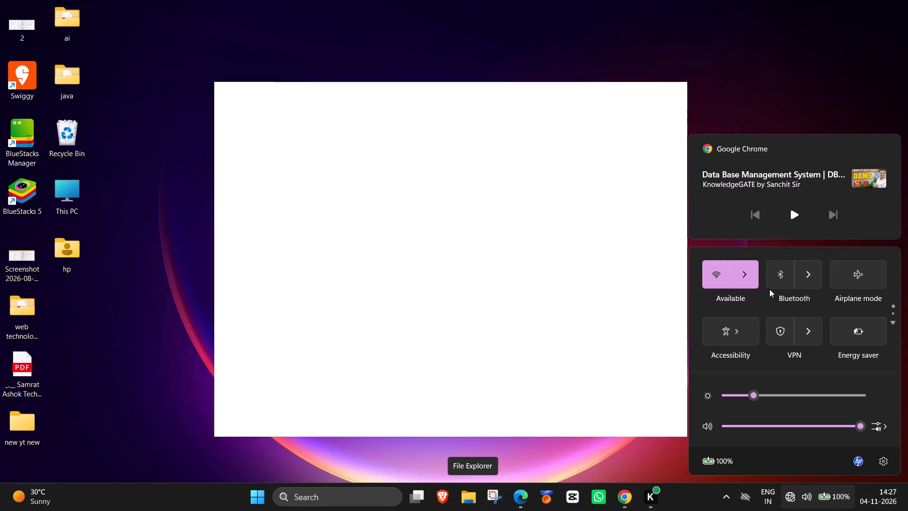
Check the list of available Wi-Fi networks and close it again.
left_click(751, 279)
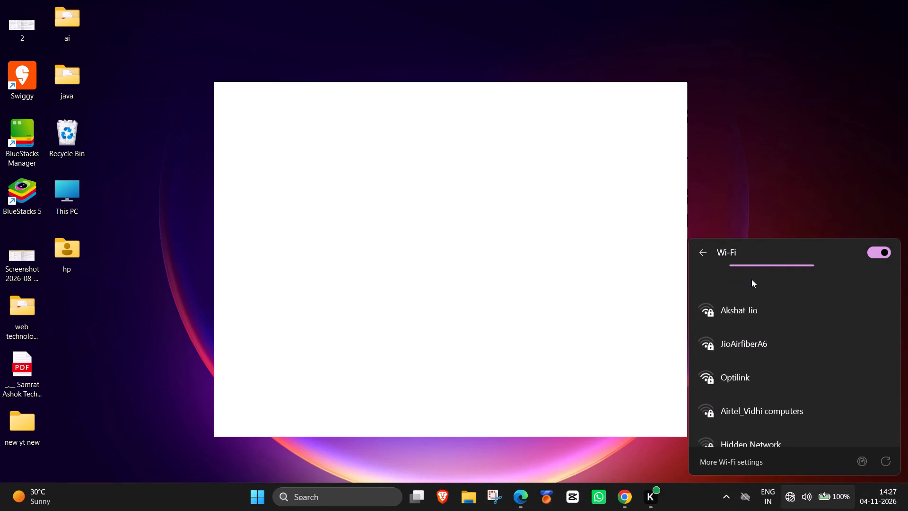
left_click(561, 458)
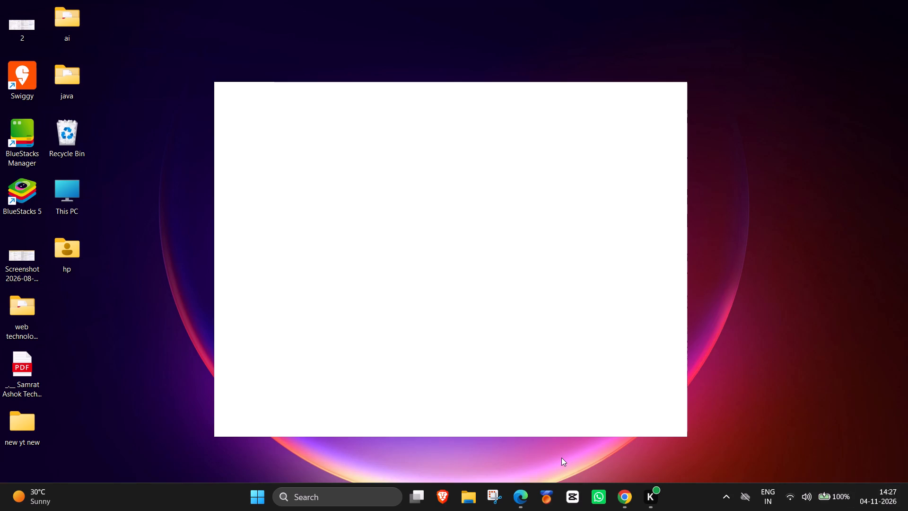
In File Explorer, browse New Volume (D:) and open the PDF WEB TECHNOLOGY NEW ASSIGNMENT.
left_click(477, 502)
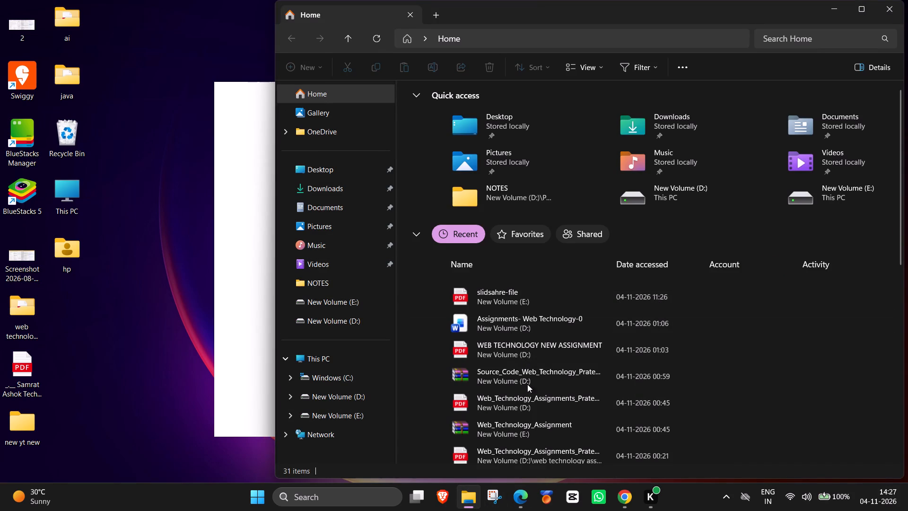
left_click(351, 398)
scroll(491, 358, "down", 8)
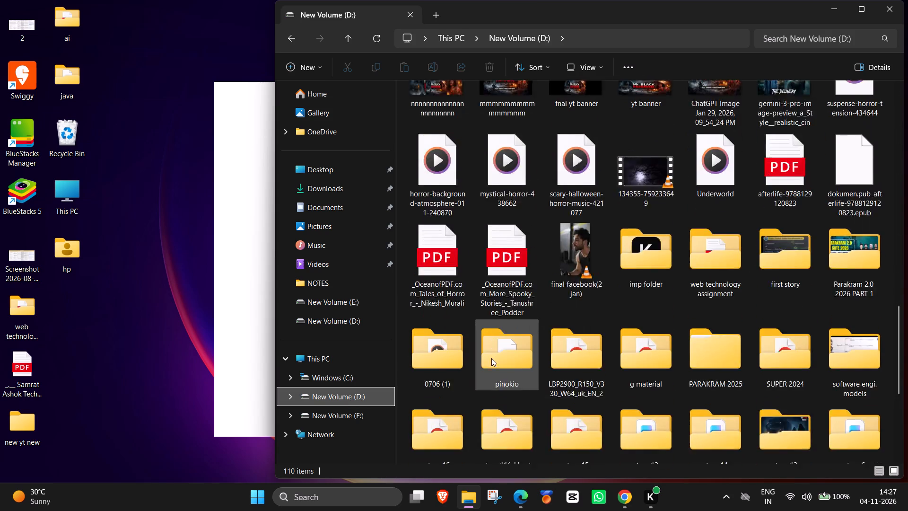
scroll(491, 358, "down", 3)
scroll(491, 358, "up", 4)
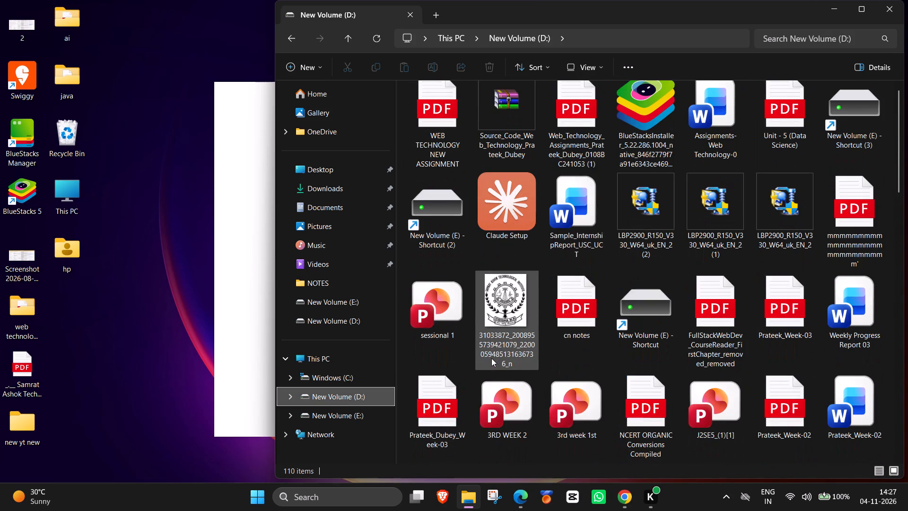
double_click(437, 129)
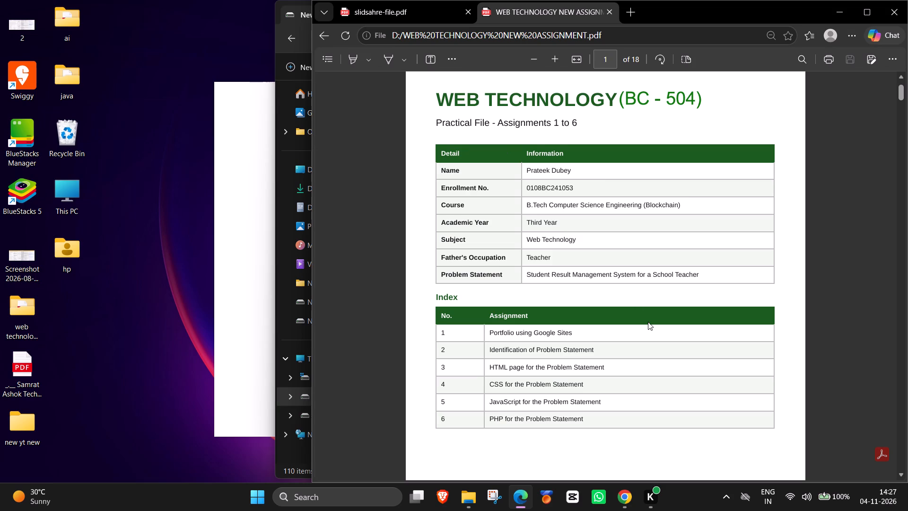
Look through the first two pages of the Web Technology assignment PDF.
scroll(648, 322, "down", 13)
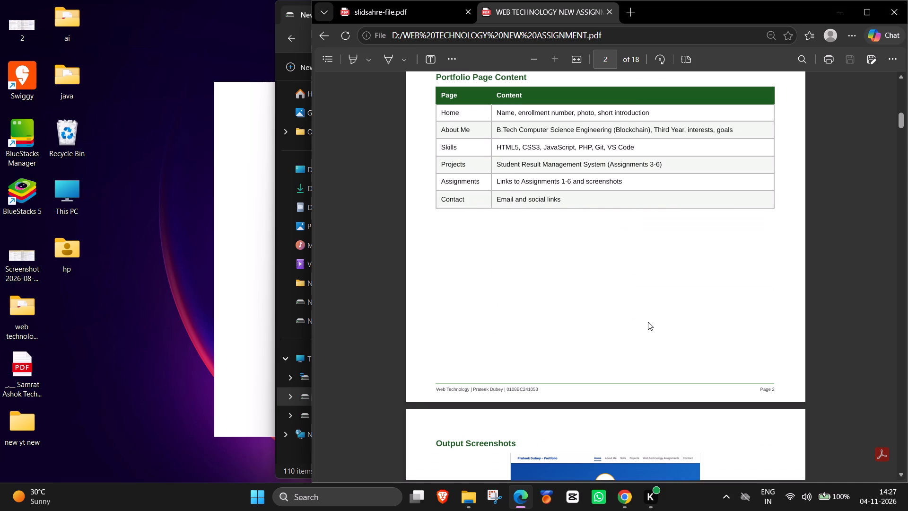
scroll(648, 322, "up", 1)
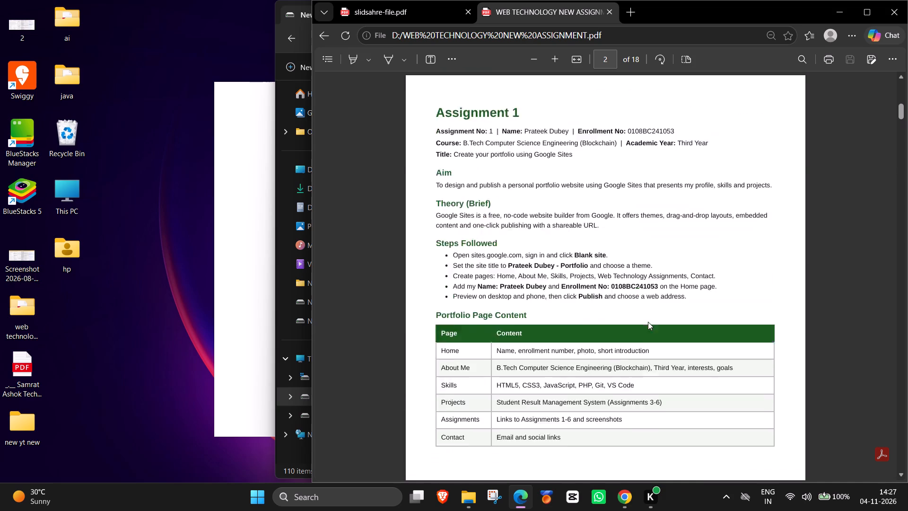
scroll(648, 322, "up", 3)
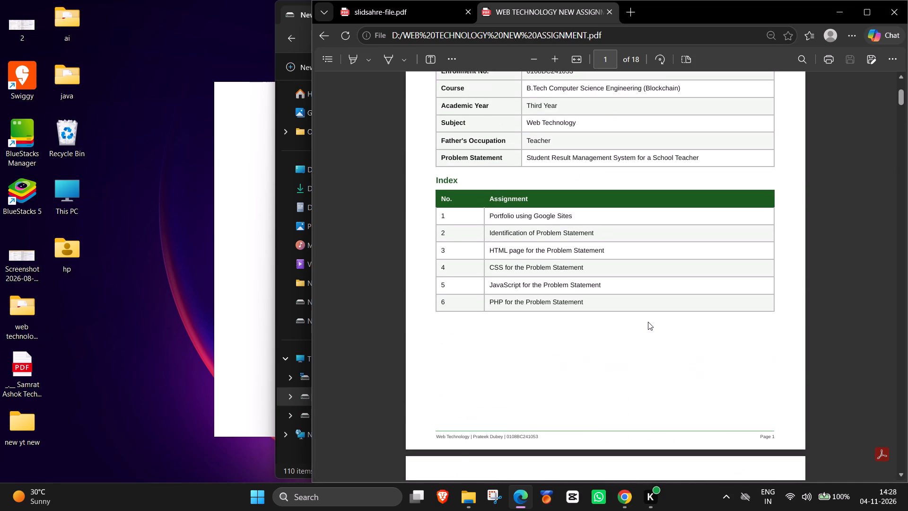
scroll(648, 322, "up", 3)
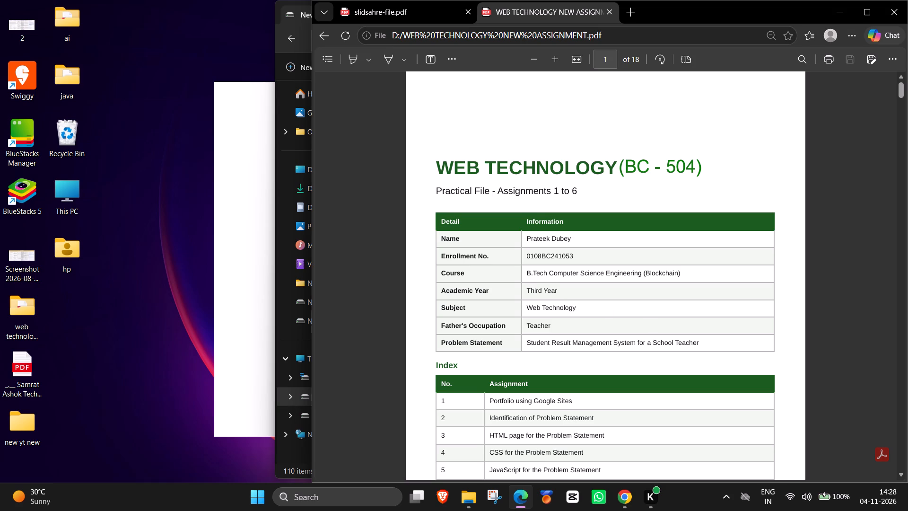
Set the Draw pen to white with a near-maximum thickness.
left_click(455, 60)
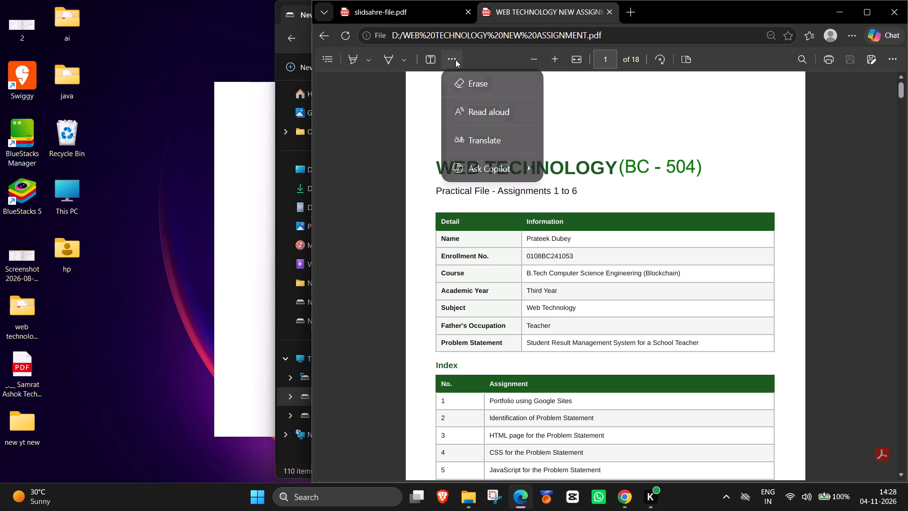
left_click(384, 57)
left_click(399, 62)
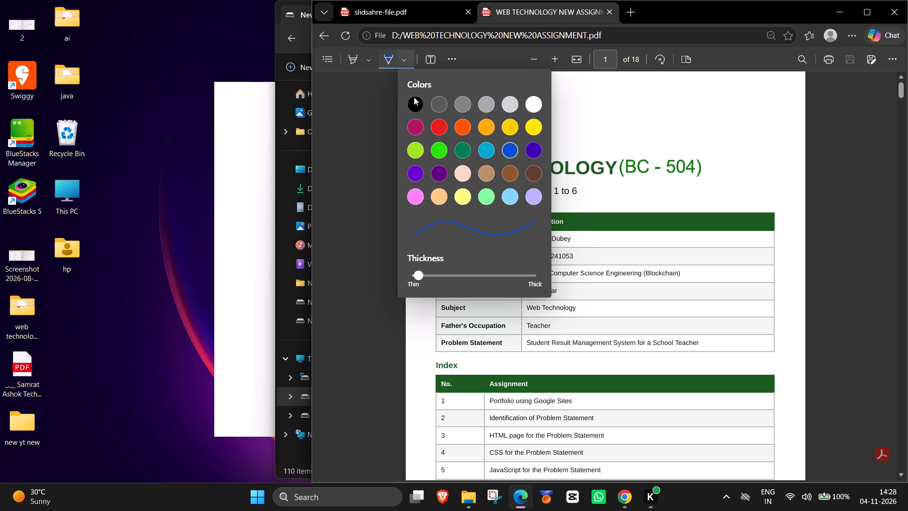
left_click(527, 107)
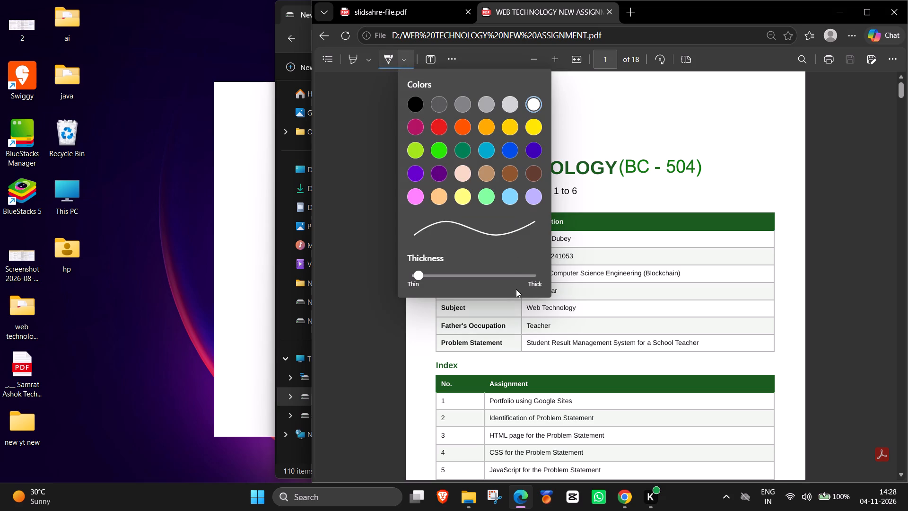
left_click(531, 274)
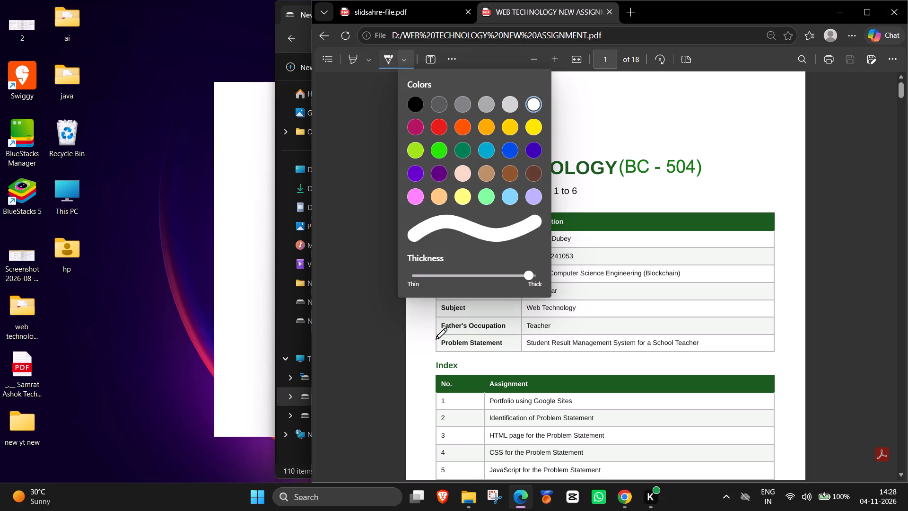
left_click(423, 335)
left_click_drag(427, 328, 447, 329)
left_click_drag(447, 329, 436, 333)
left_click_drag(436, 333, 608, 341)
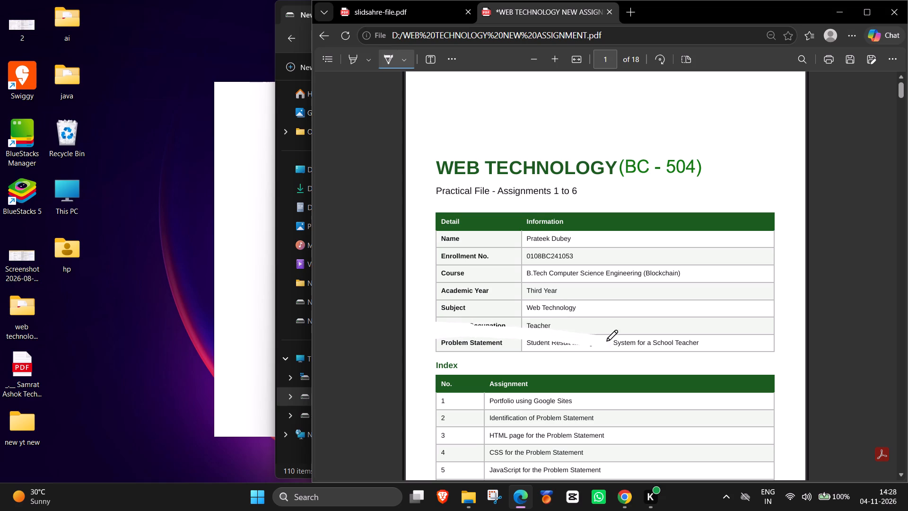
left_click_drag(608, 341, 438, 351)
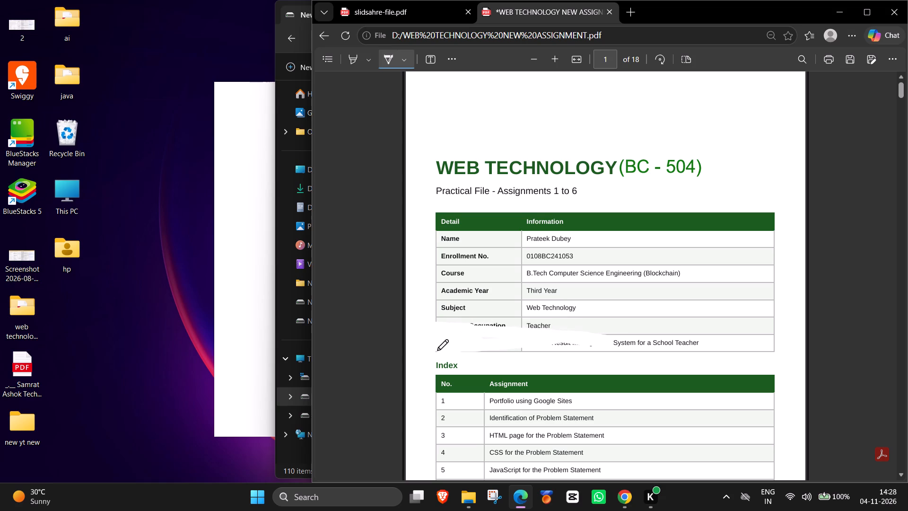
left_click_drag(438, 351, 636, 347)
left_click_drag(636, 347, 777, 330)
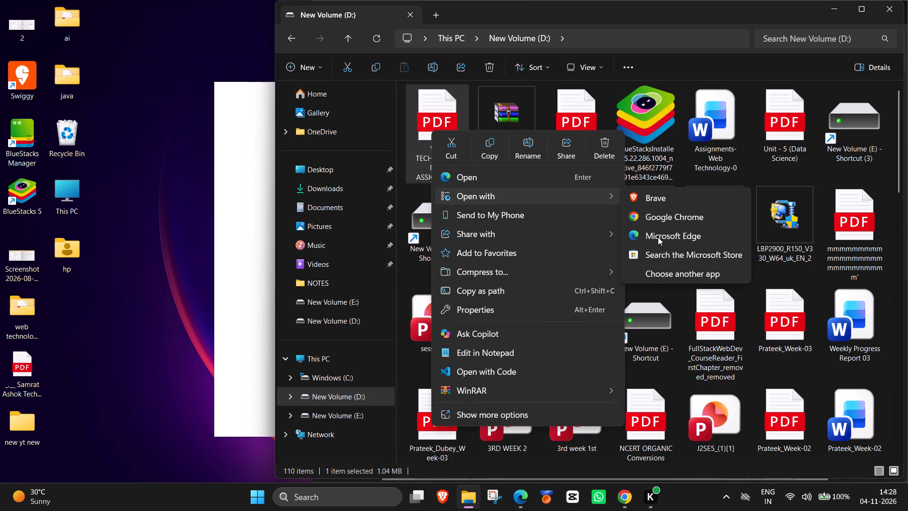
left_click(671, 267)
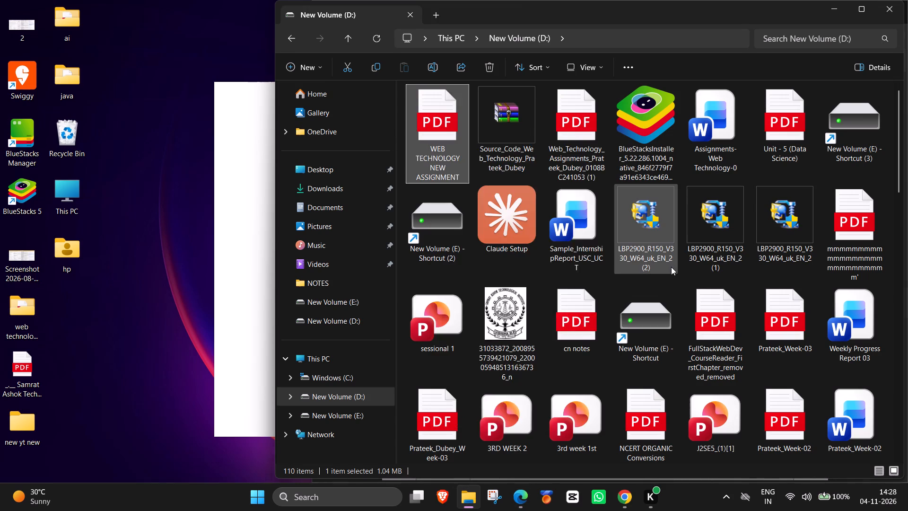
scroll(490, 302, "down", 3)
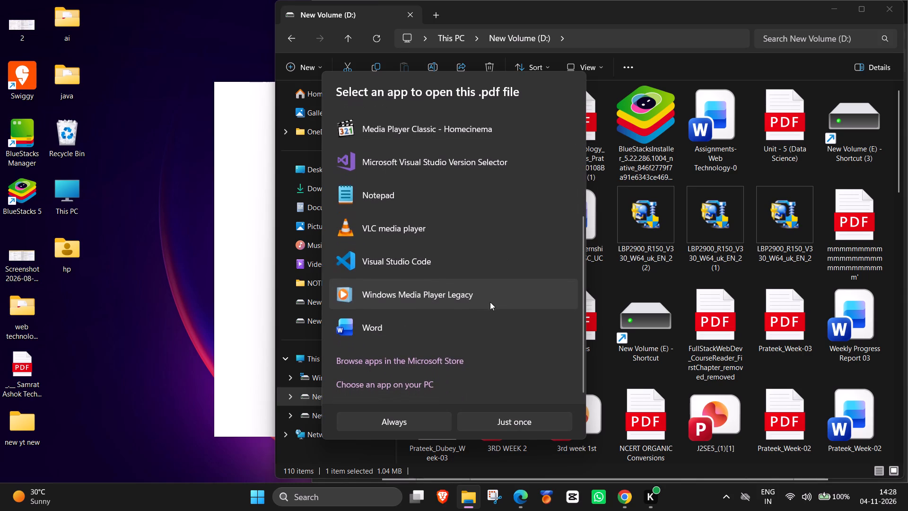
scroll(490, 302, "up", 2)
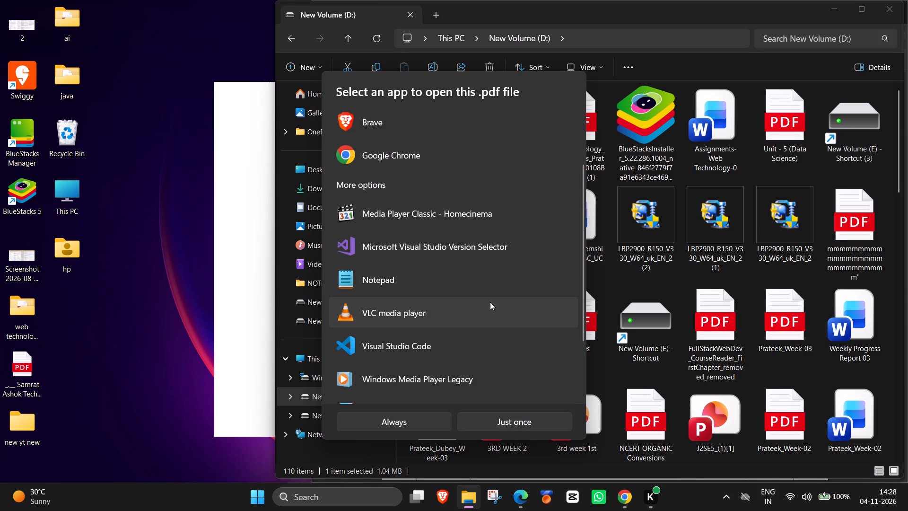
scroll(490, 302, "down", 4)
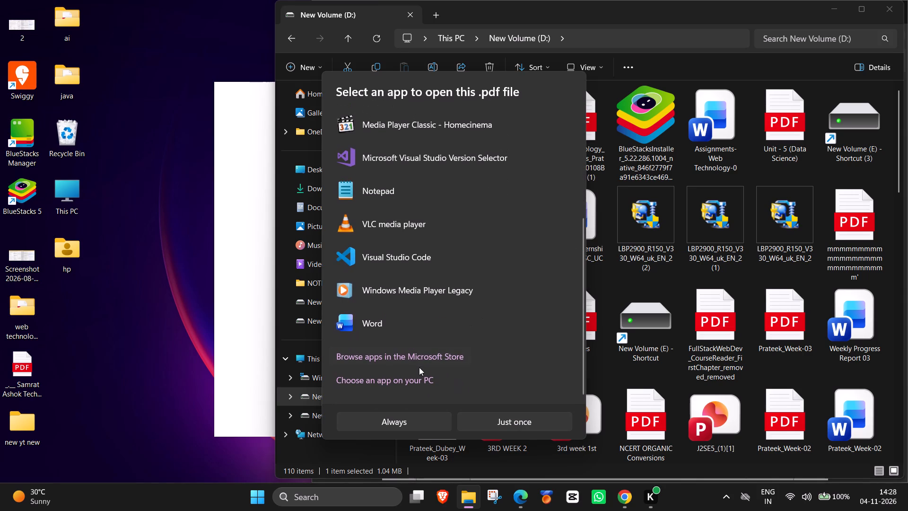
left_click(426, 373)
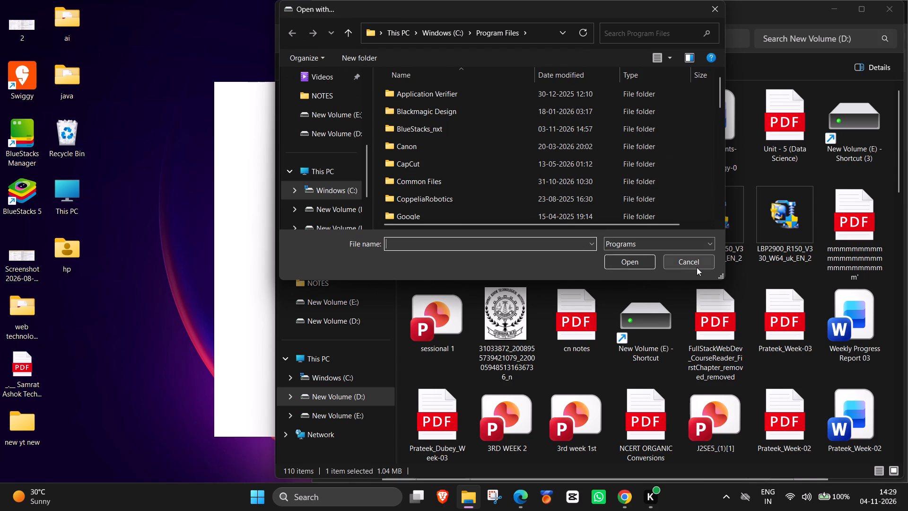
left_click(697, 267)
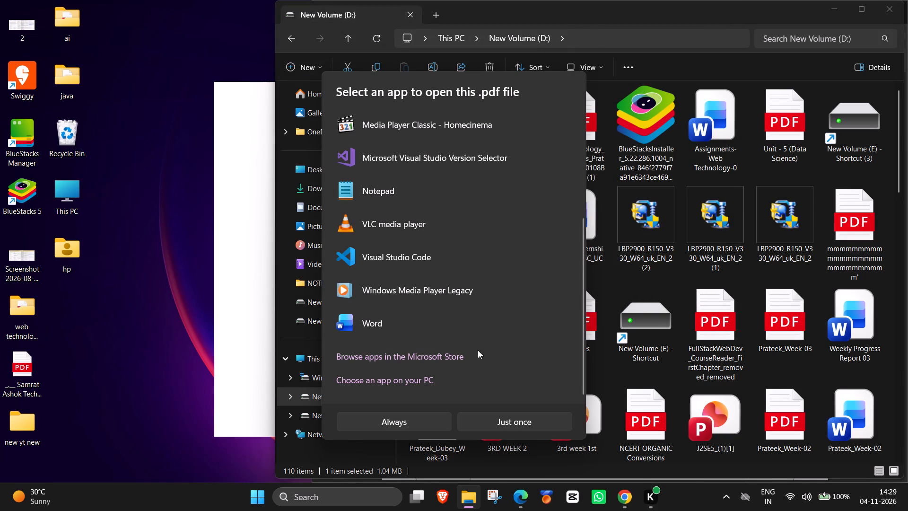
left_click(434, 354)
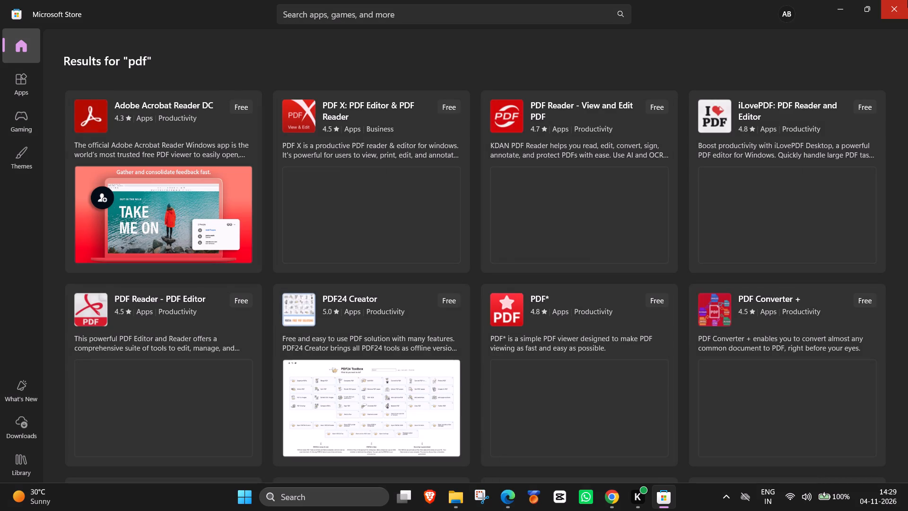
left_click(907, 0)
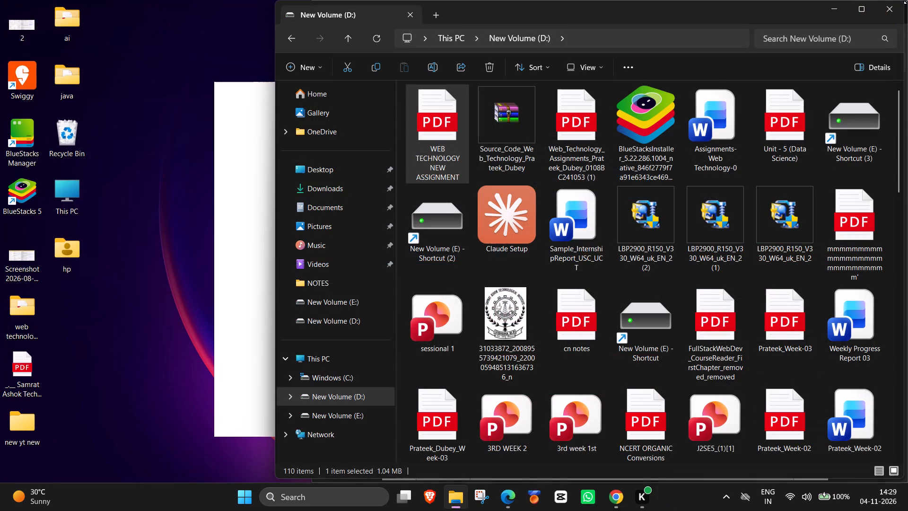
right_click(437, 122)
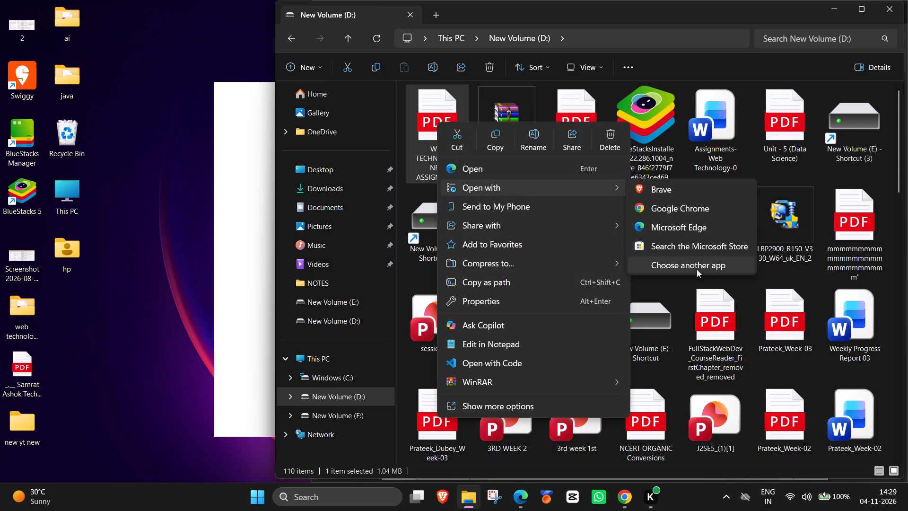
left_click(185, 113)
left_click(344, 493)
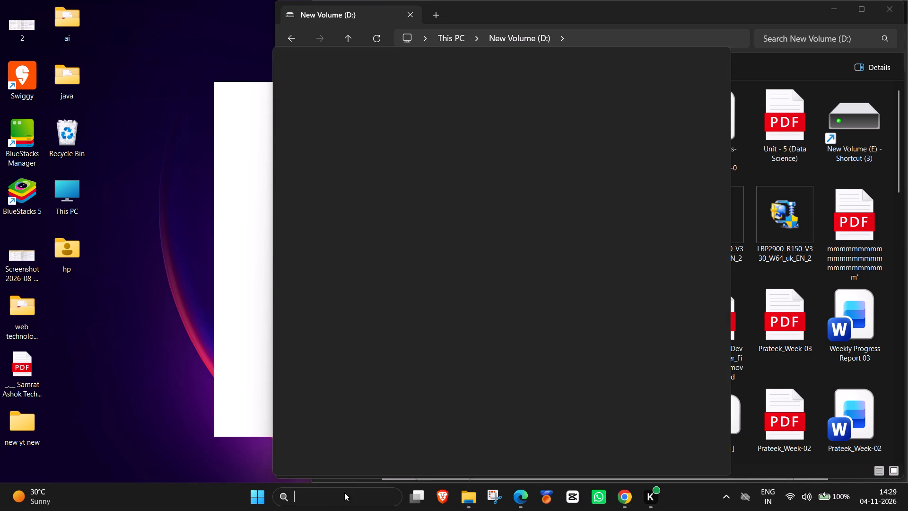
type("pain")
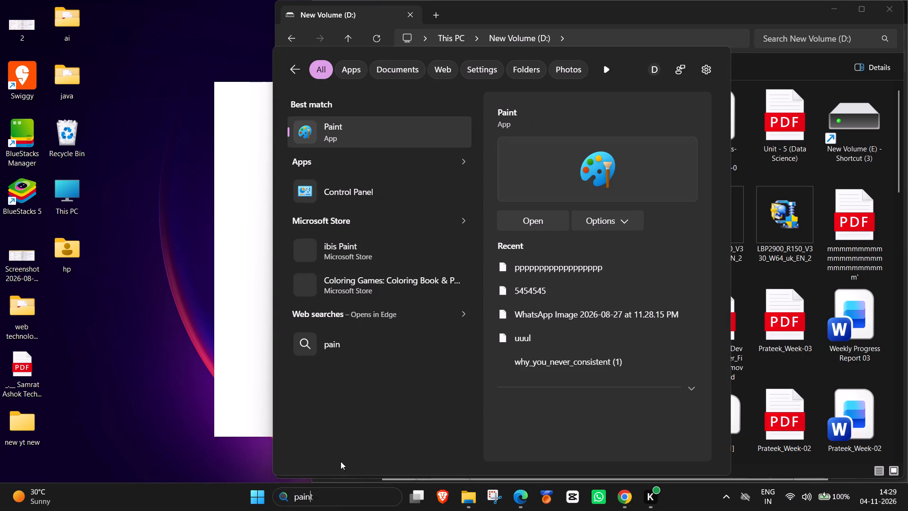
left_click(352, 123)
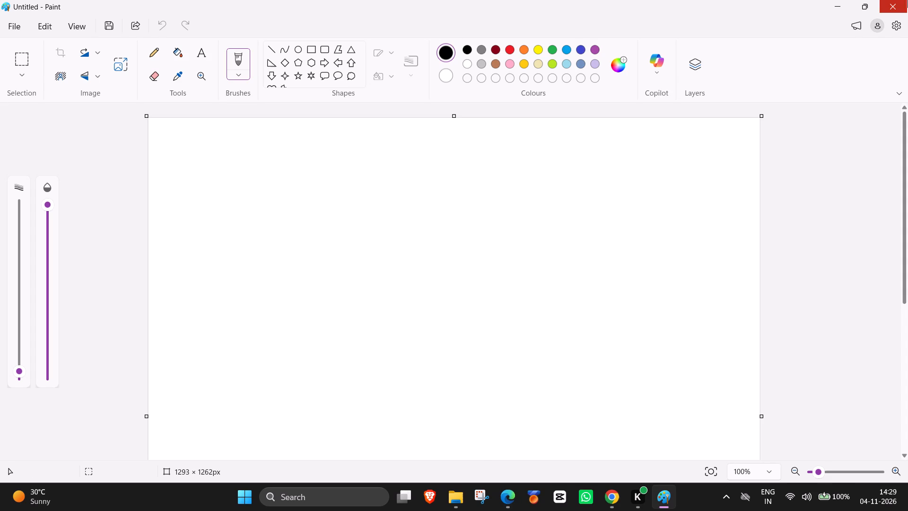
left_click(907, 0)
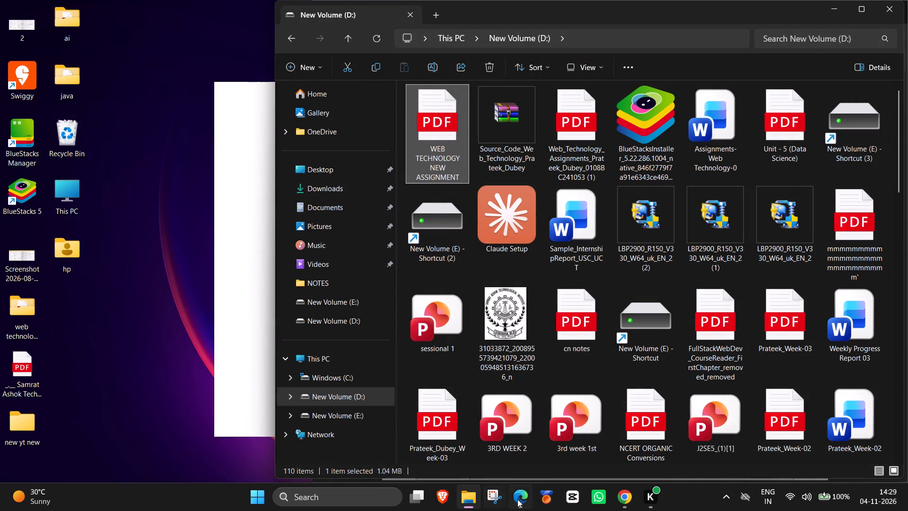
Switch to the assignment PDF in Edge and paint white over the Father's Occupation and Problem Statement labels in the cover-page table.
left_click(517, 500)
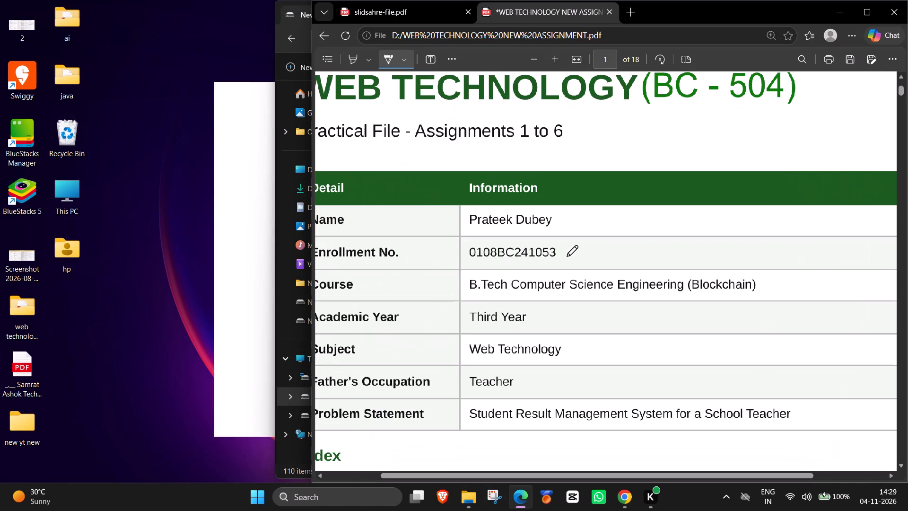
scroll(384, 361, "right", 2)
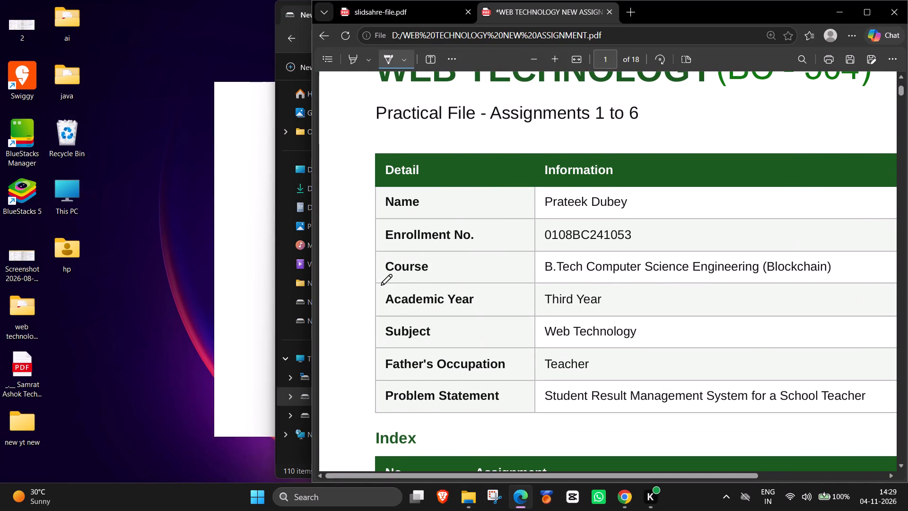
left_click_drag(385, 379, 392, 373)
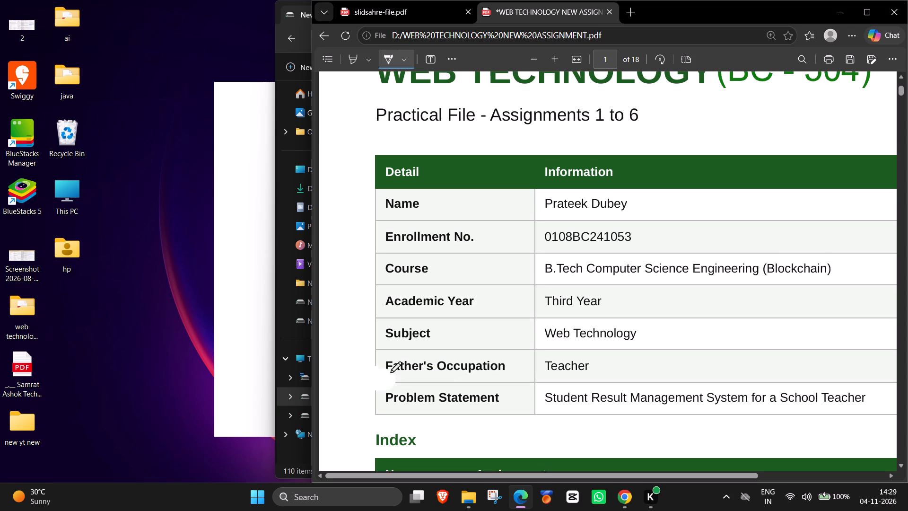
left_click_drag(392, 373, 456, 370)
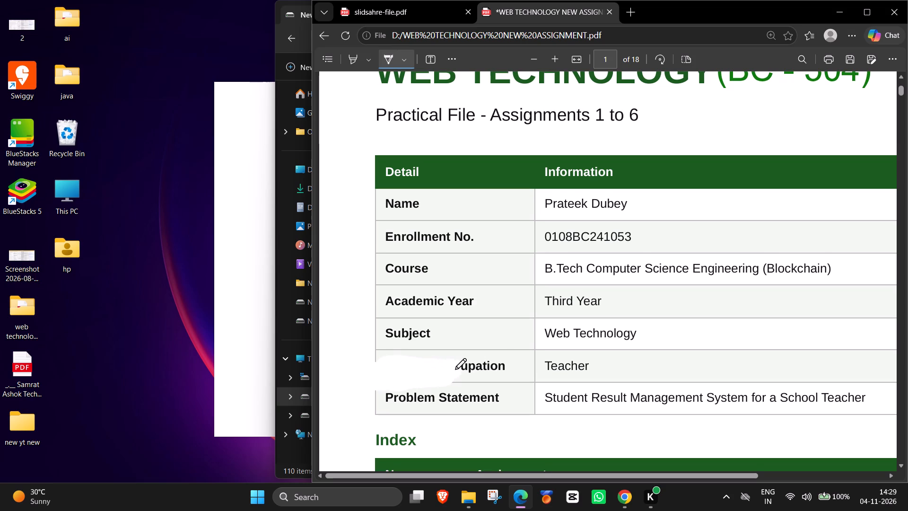
left_click_drag(456, 370, 550, 373)
left_click_drag(550, 373, 402, 402)
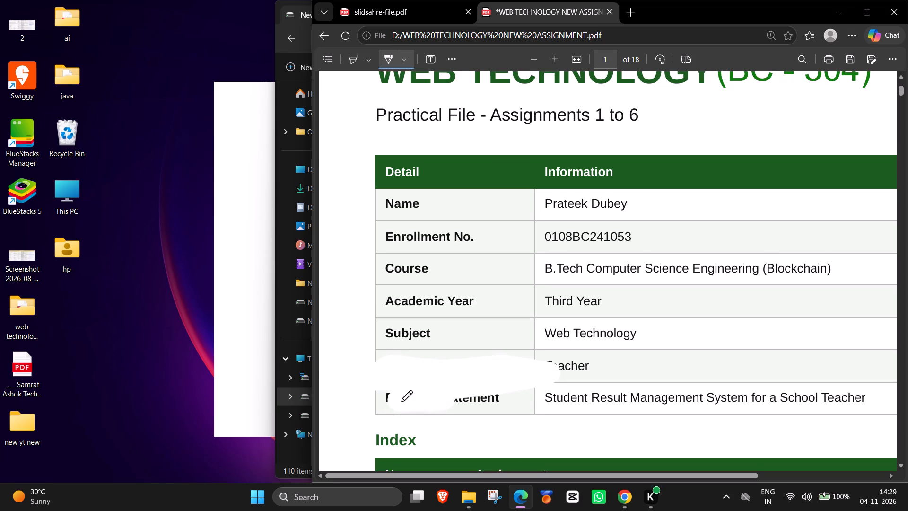
left_click_drag(402, 402, 589, 404)
Paint white over the text values beside those two labels in the Information column.
left_click_drag(645, 406, 524, 400)
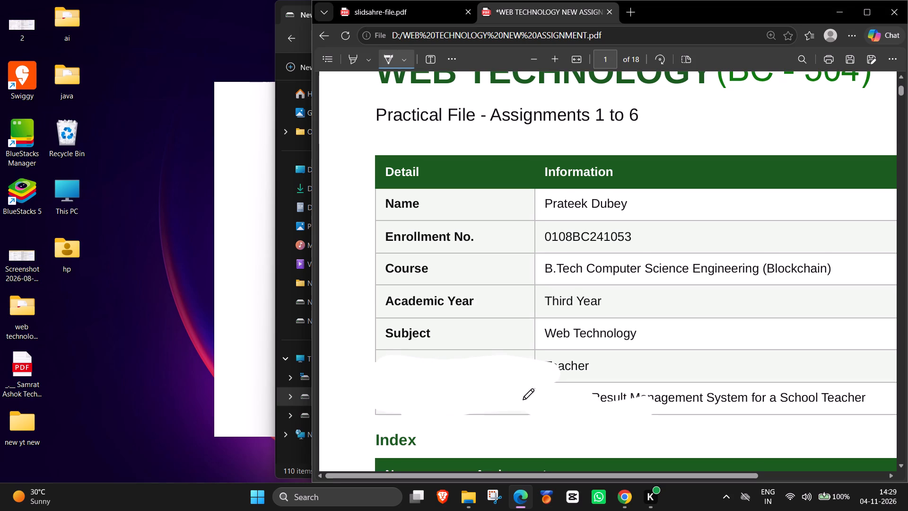
left_click_drag(524, 400, 713, 423)
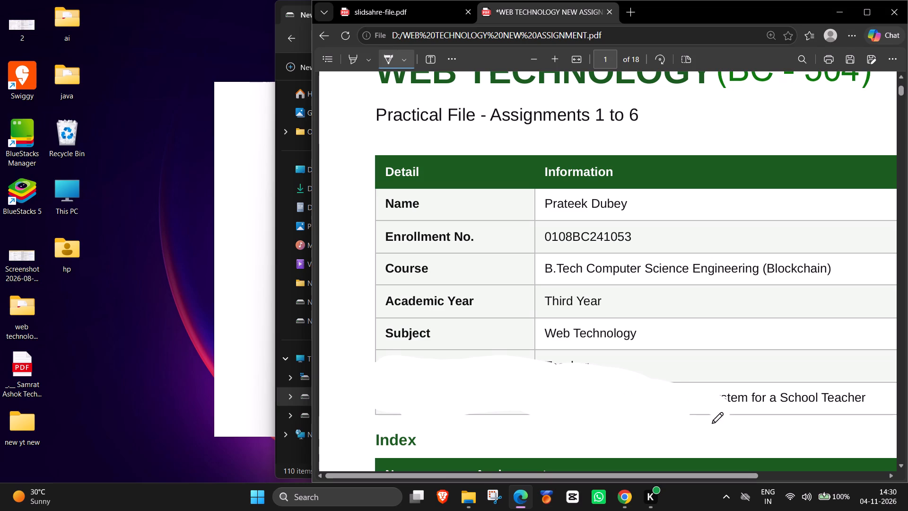
left_click_drag(713, 423, 784, 387)
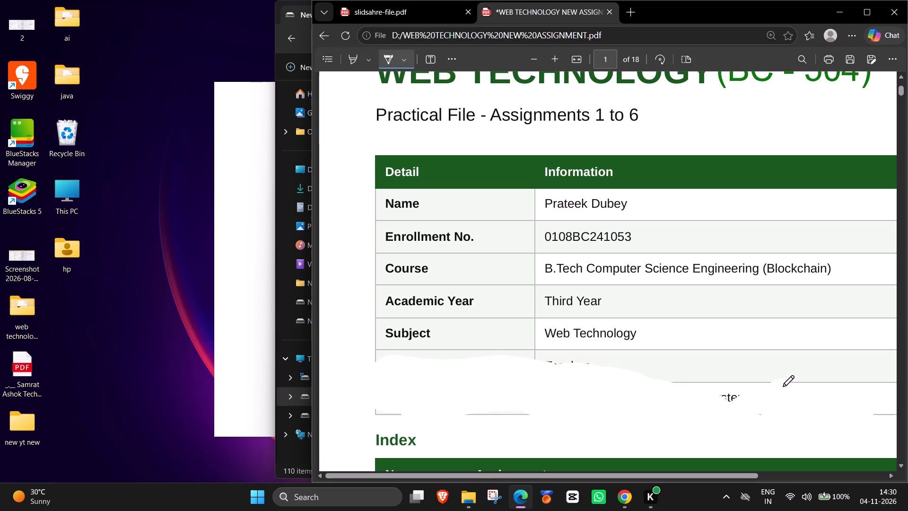
left_click_drag(784, 387, 653, 399)
left_click_drag(653, 399, 533, 369)
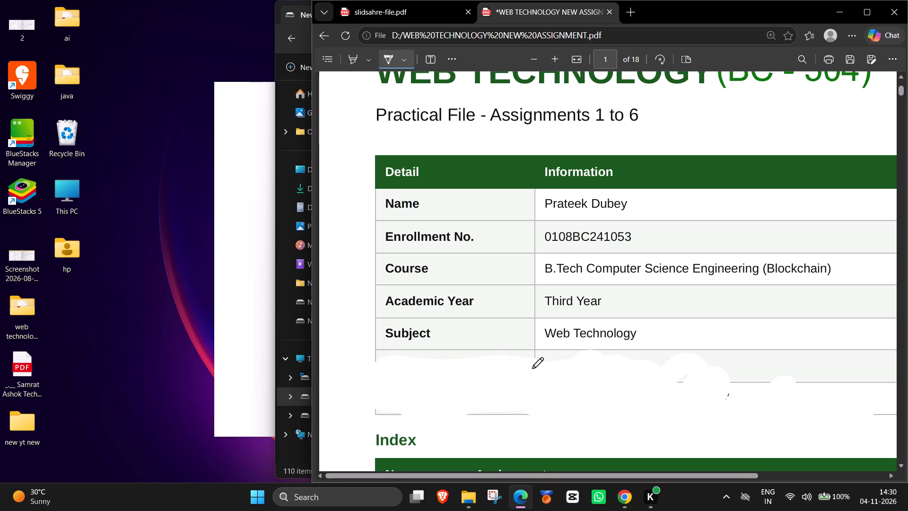
left_click_drag(533, 369, 533, 368)
Paint white over the leftover bottom border and left-edge remnants of the two hidden rows in the Detail column.
left_click_drag(537, 415, 393, 369)
left_click_drag(393, 369, 378, 363)
left_click_drag(378, 363, 375, 362)
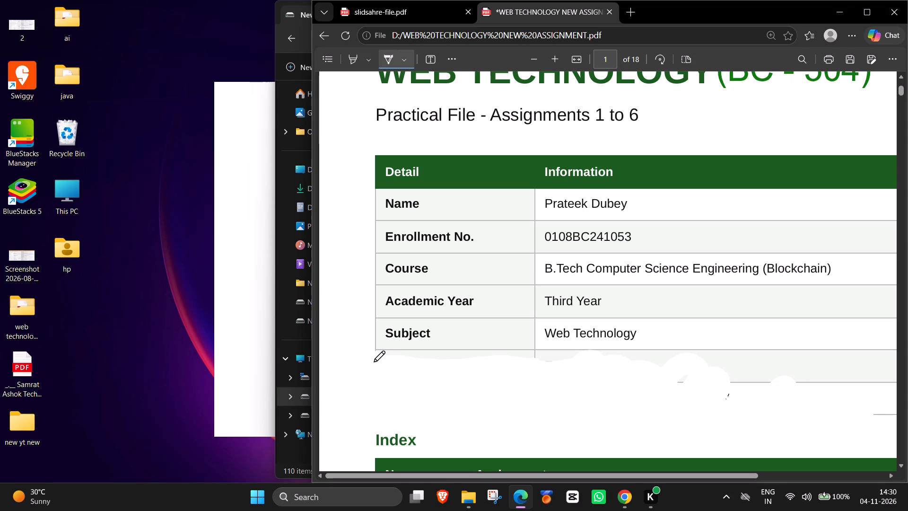
left_click_drag(383, 369, 384, 365)
left_click_drag(384, 365, 589, 401)
Paint white over the leftover marks and borders of the Problem Statement row's Information cell, out to the table's right edge.
scroll(691, 402, "left", 3)
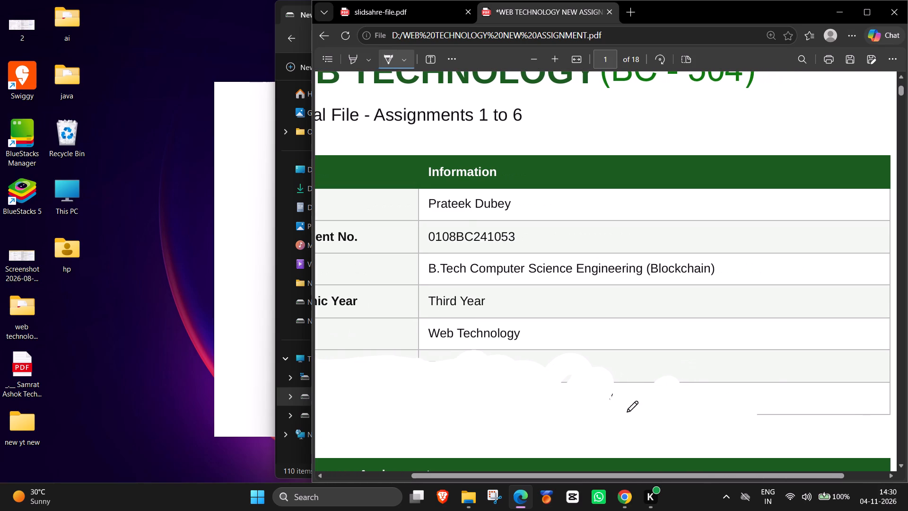
left_click_drag(570, 384, 559, 383)
left_click_drag(559, 383, 531, 360)
key("ctrl+z")
left_click_drag(558, 388, 532, 372)
left_click_drag(532, 372, 551, 368)
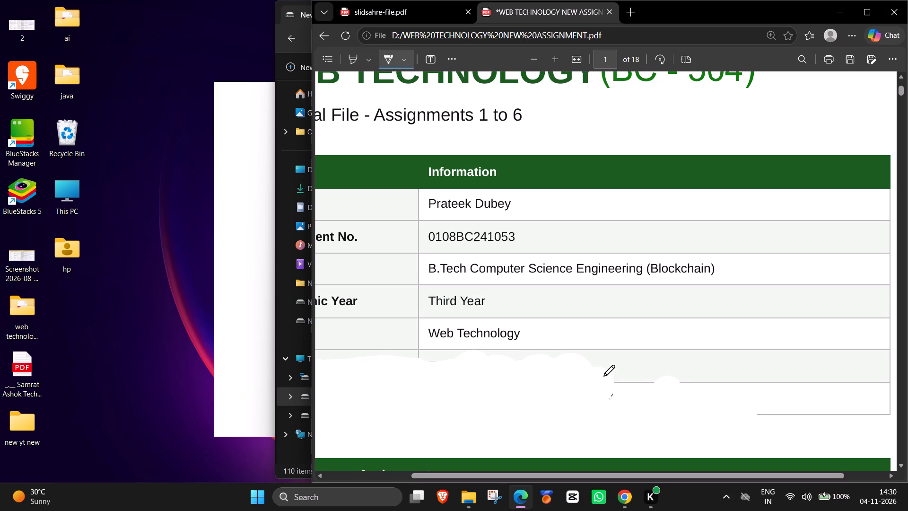
left_click_drag(655, 390, 720, 395)
left_click_drag(720, 395, 903, 414)
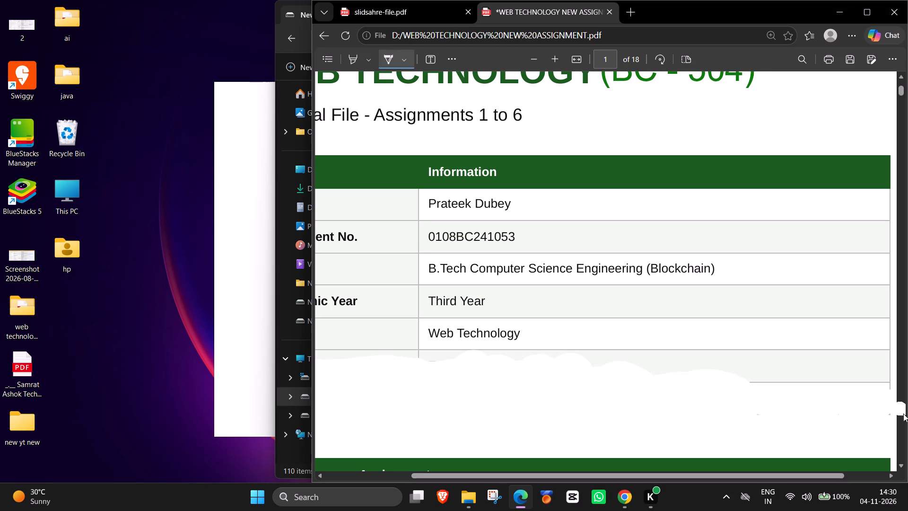
left_click_drag(903, 414, 769, 386)
Paint white over the remaining shading and border of the Father's Occupation row's Information cell, evening the edge below the Subject row.
left_click_drag(769, 386, 842, 380)
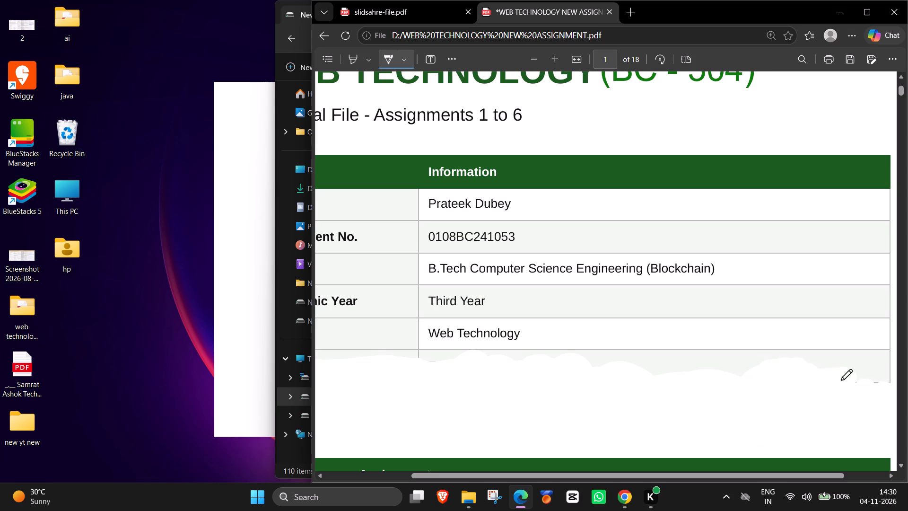
left_click_drag(842, 380, 873, 373)
left_click_drag(873, 373, 799, 371)
left_click_drag(799, 371, 667, 363)
left_click_drag(667, 363, 658, 365)
left_click_drag(658, 365, 613, 370)
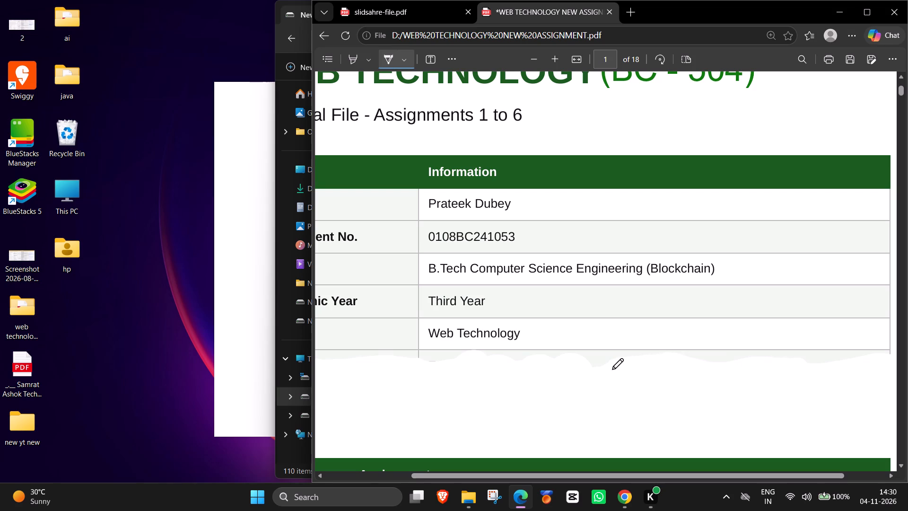
left_click_drag(613, 370, 580, 365)
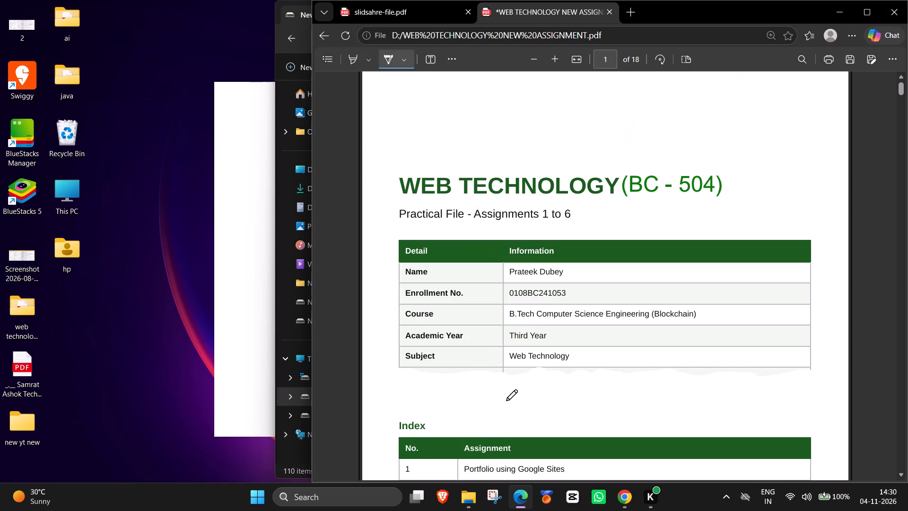
Reduce the white Draw pen's thickness to nearly the thinnest setting.
left_click(403, 62)
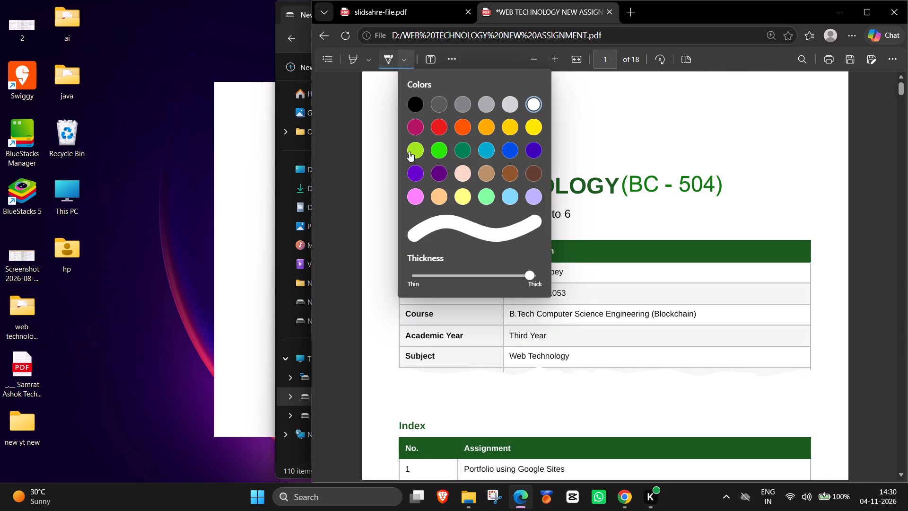
left_click_drag(454, 277, 419, 277)
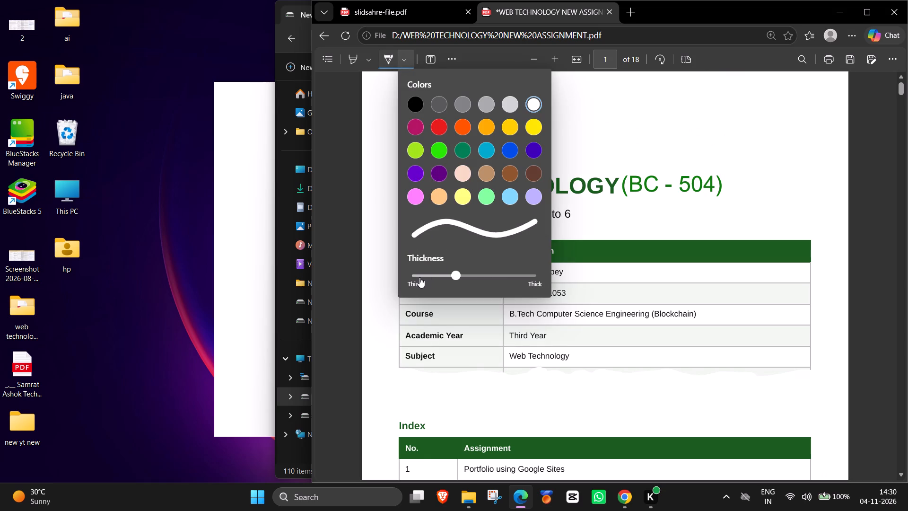
left_click_drag(419, 277, 417, 277)
left_click(417, 277)
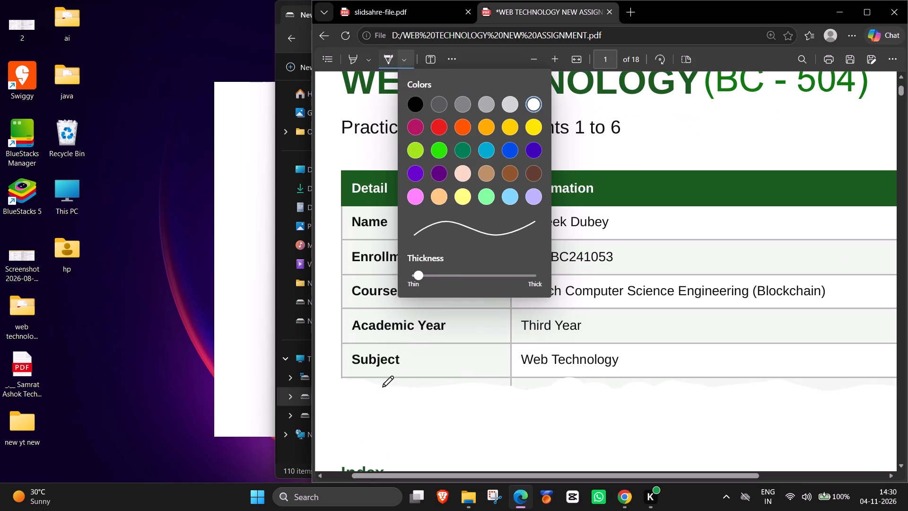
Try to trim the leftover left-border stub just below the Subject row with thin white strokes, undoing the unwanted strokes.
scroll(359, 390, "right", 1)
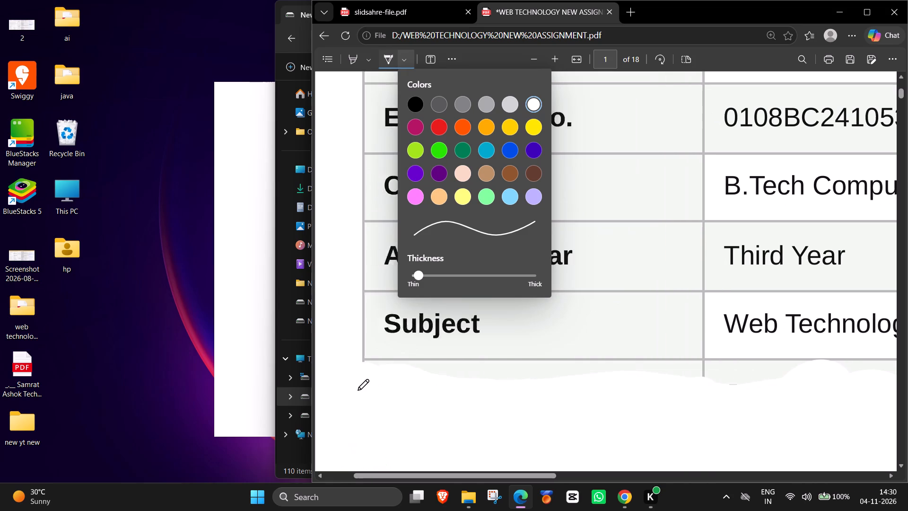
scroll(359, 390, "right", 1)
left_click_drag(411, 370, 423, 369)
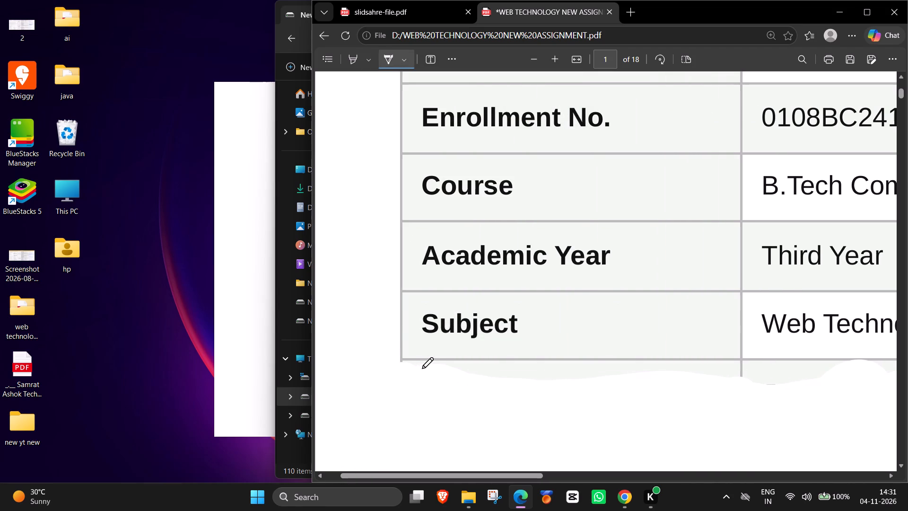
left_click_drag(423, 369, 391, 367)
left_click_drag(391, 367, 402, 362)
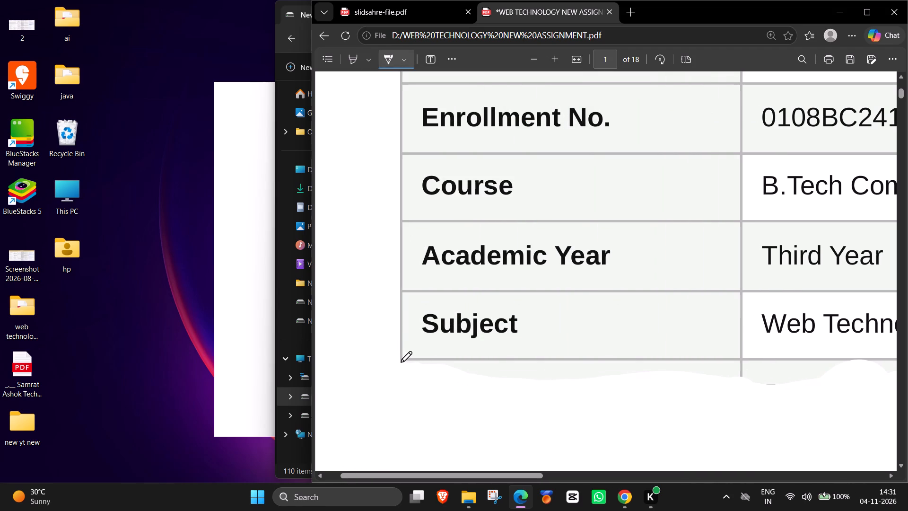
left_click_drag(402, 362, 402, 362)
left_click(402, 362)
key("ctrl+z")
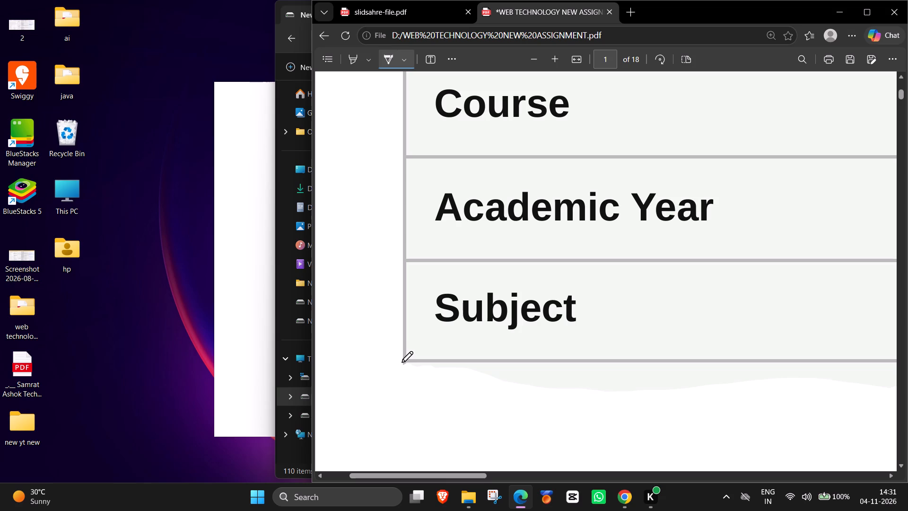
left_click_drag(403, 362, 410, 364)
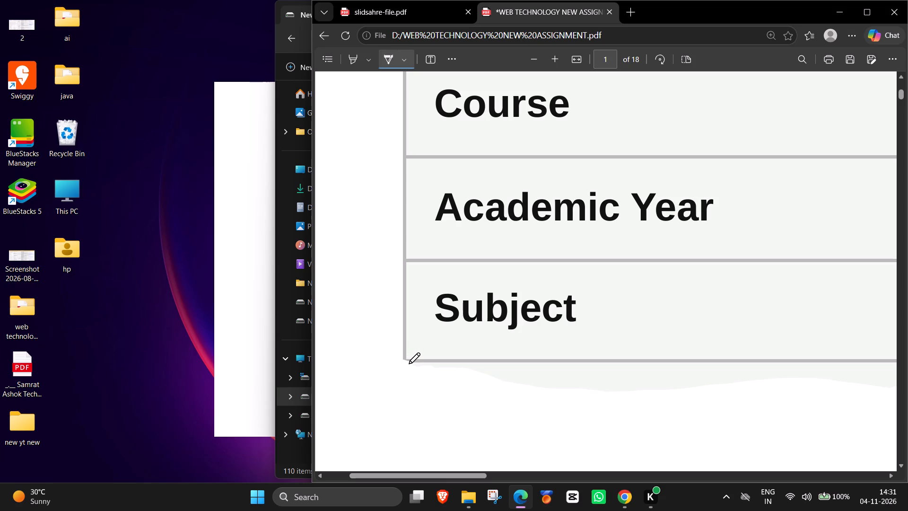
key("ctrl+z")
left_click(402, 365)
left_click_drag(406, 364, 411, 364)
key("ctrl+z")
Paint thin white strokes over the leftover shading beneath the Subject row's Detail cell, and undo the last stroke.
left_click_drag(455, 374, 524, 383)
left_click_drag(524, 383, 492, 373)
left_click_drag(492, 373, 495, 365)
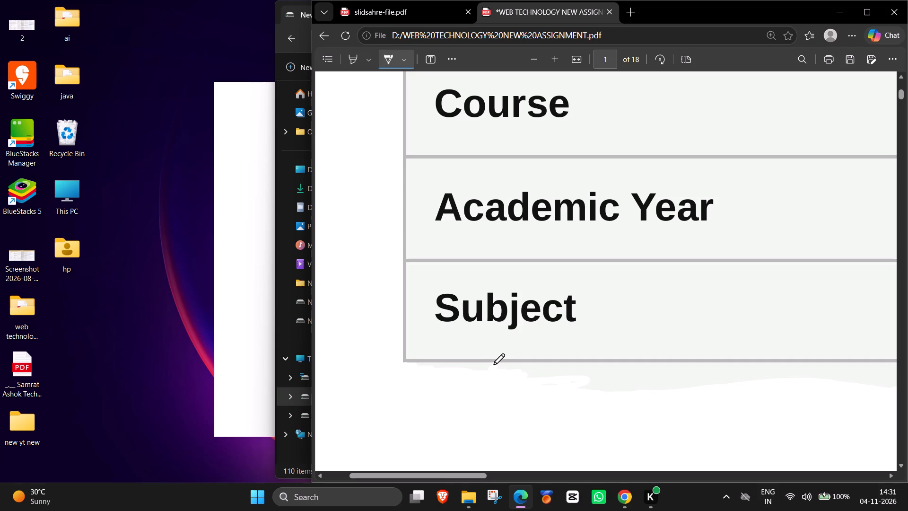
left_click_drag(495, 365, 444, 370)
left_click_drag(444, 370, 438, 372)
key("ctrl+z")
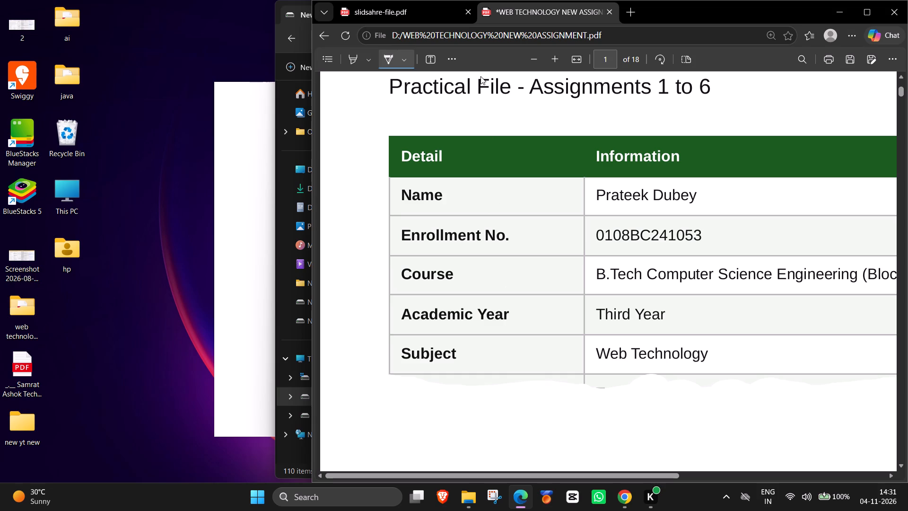
Close the browser window holding the assignment PDF and discard the unsaved white pen strokes.
left_click(884, 5)
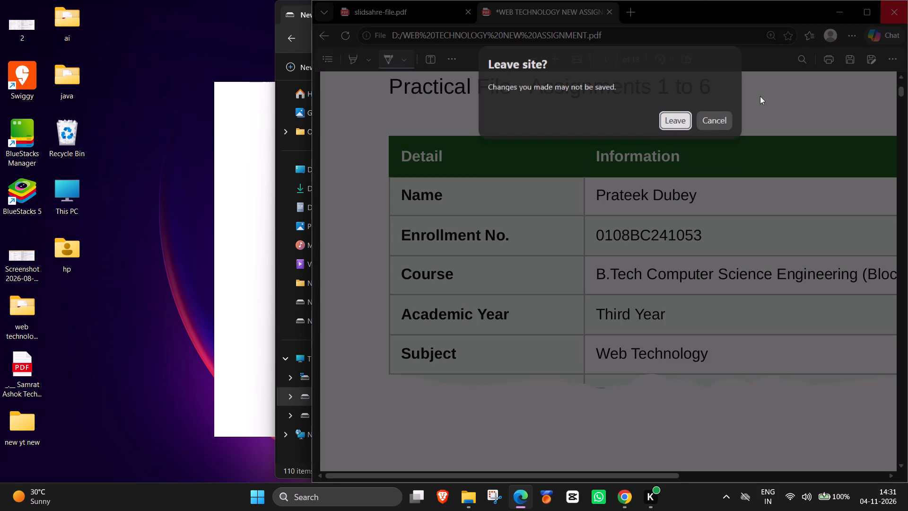
left_click(662, 120)
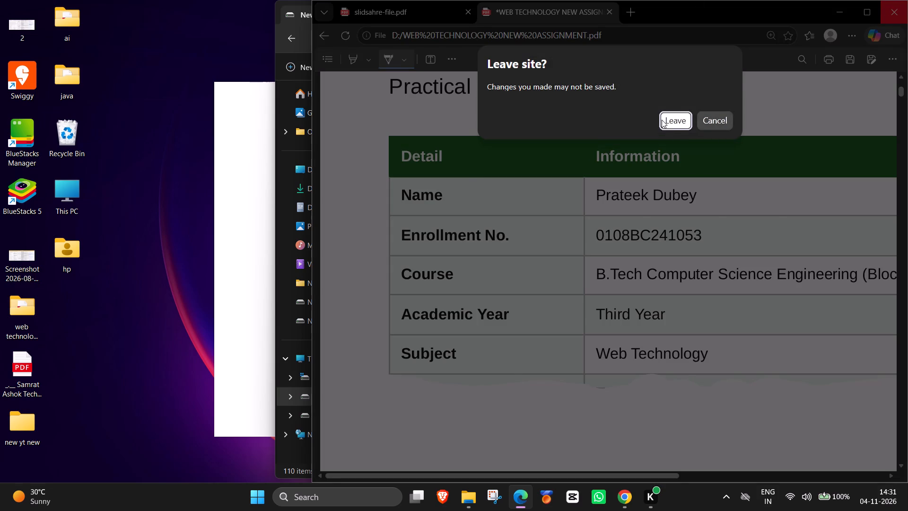
Switch to Chrome, search the web for "pdf to ppt" in a new tab and open iLovePDF's PDF to PowerPoint converter.
left_click(420, 130)
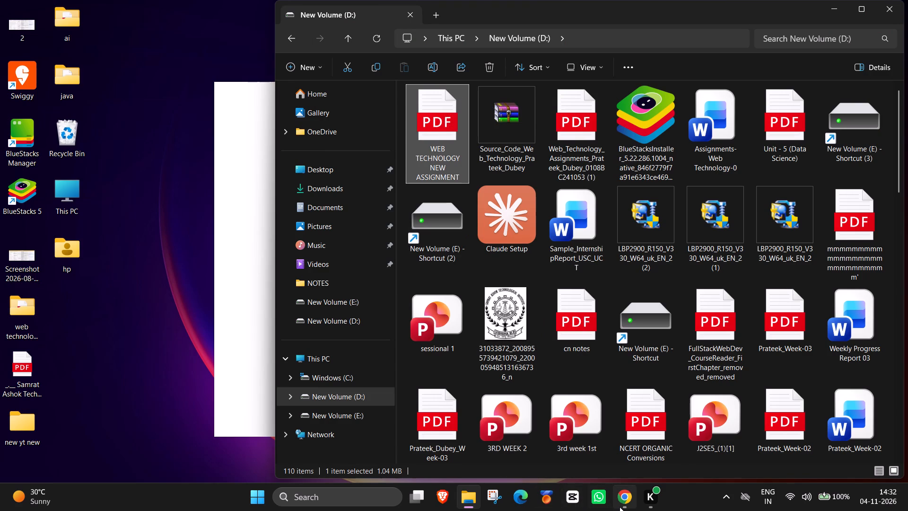
left_click(611, 443)
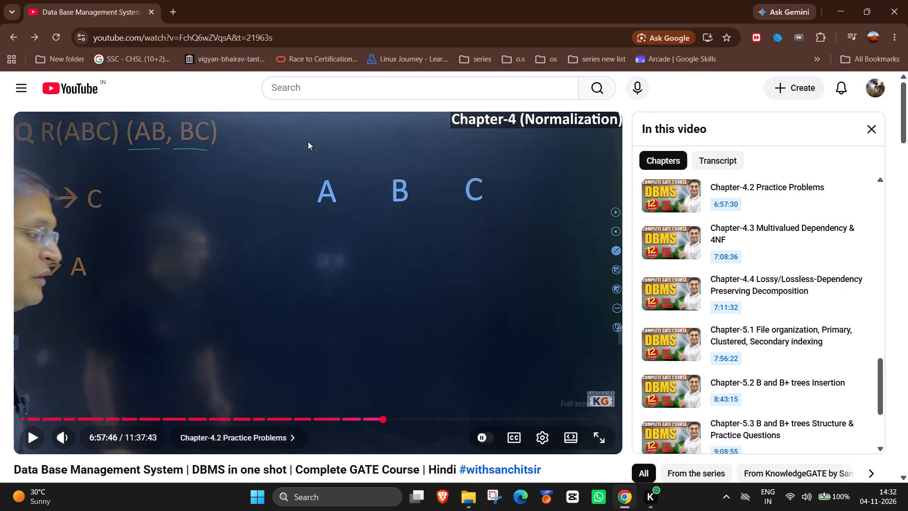
left_click(179, 9)
type("pdf to ppt")
key("Return")
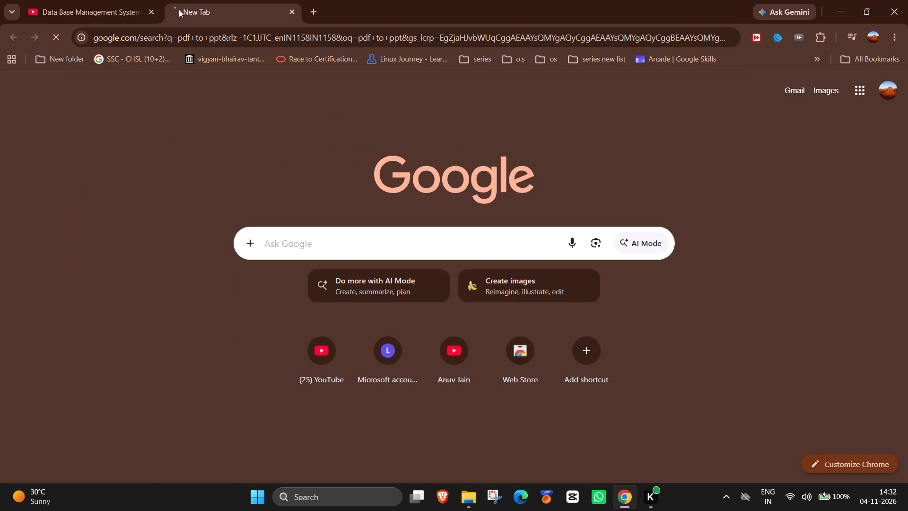
left_click(246, 187)
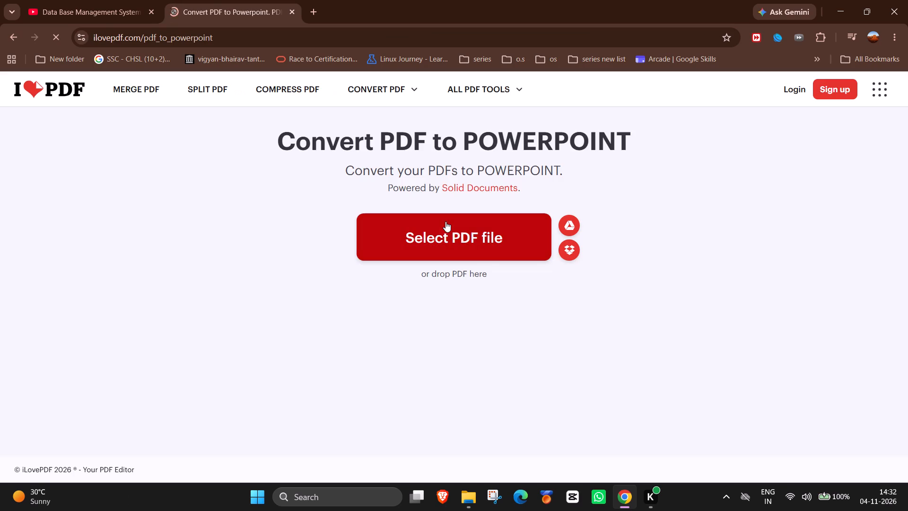
Load the WEB TECHNOLOGY NEW ASSIGNMENT PDF from New Volume (D:) into the converter and convert it to PPTX.
left_click(445, 221)
scroll(273, 158, "down", 6)
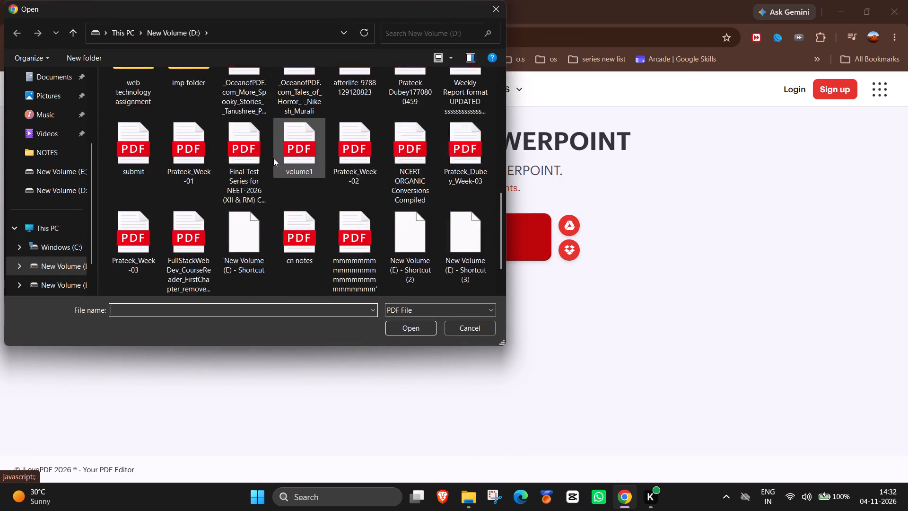
left_click(243, 236)
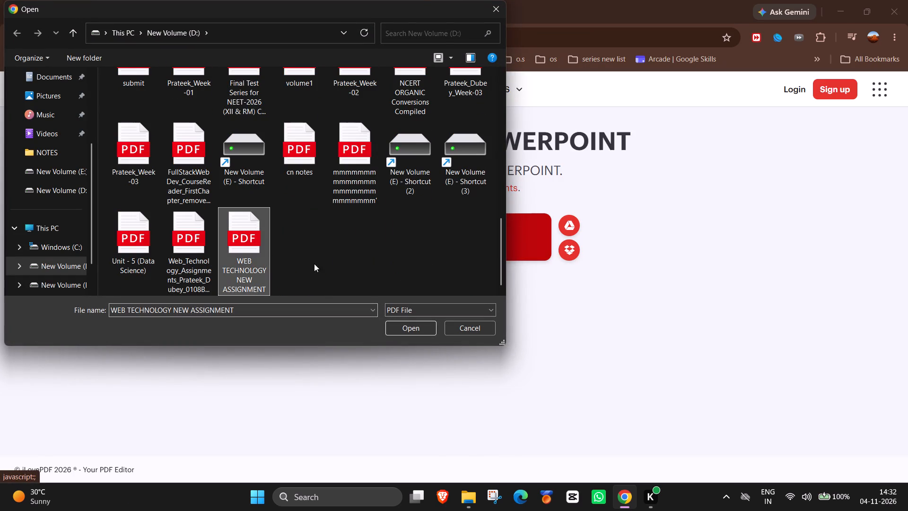
left_click(413, 332)
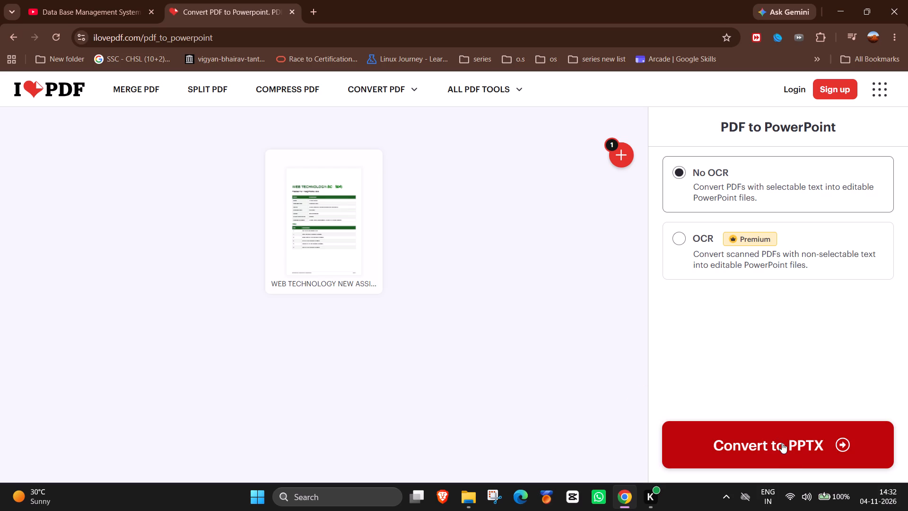
left_click(795, 454)
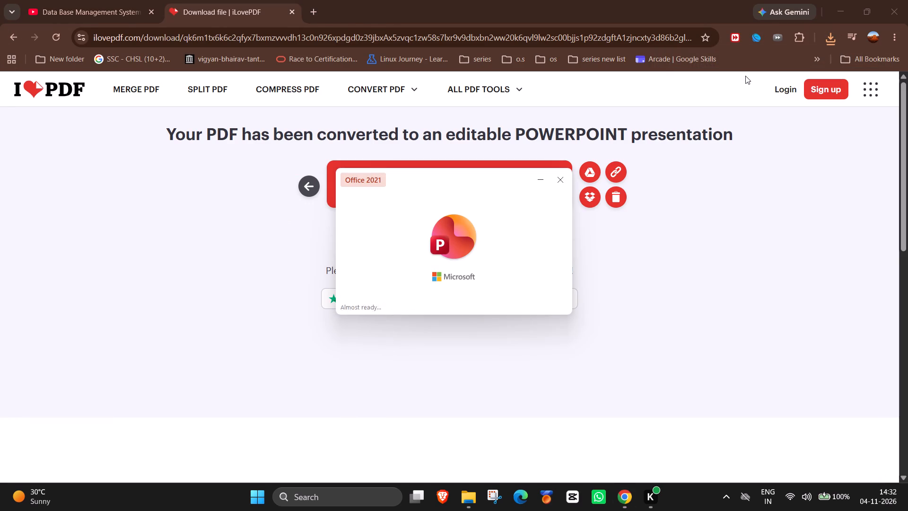
scroll(529, 192, "up", 8, "ctrl")
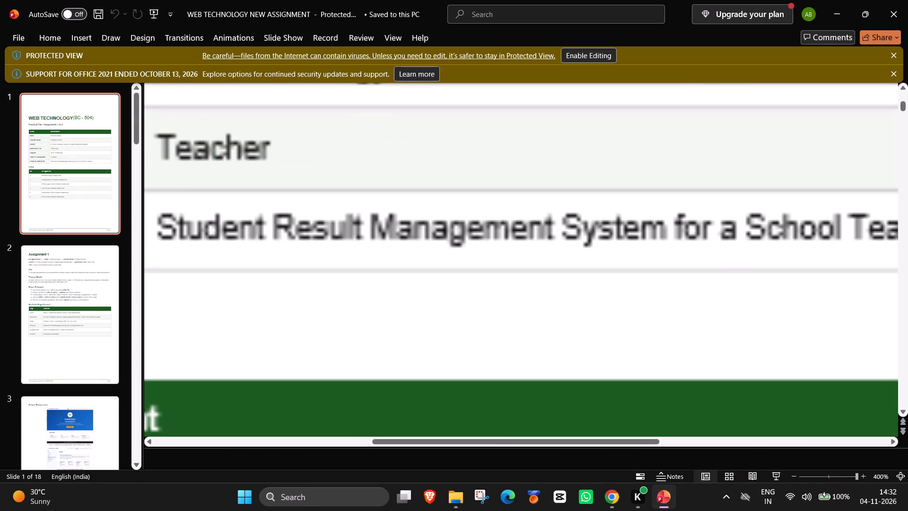
left_click(600, 52)
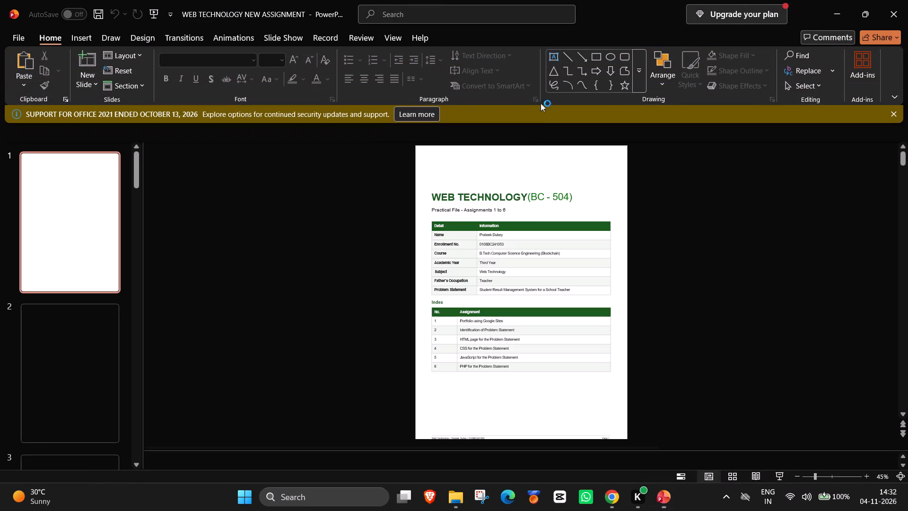
Draw a rectangle about 3 cm wide and 1.5 cm high over the Father's Occupation and Problem Statement labels on slide 1.
scroll(531, 218, "up", 8, "ctrl")
scroll(531, 218, "down", 3, "ctrl")
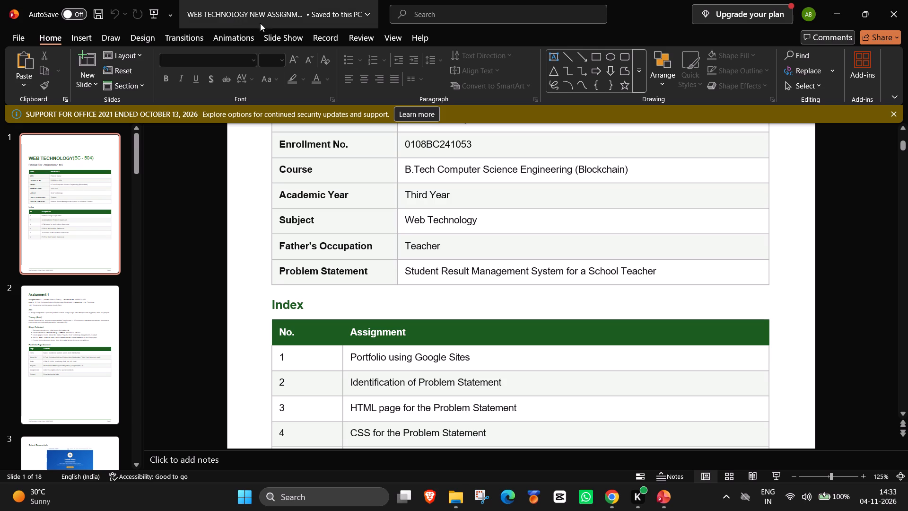
left_click(90, 38)
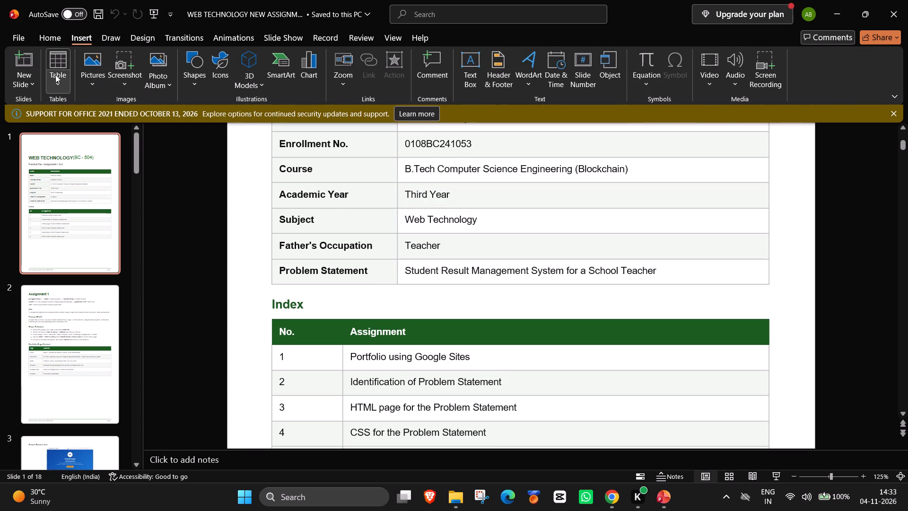
left_click(191, 73)
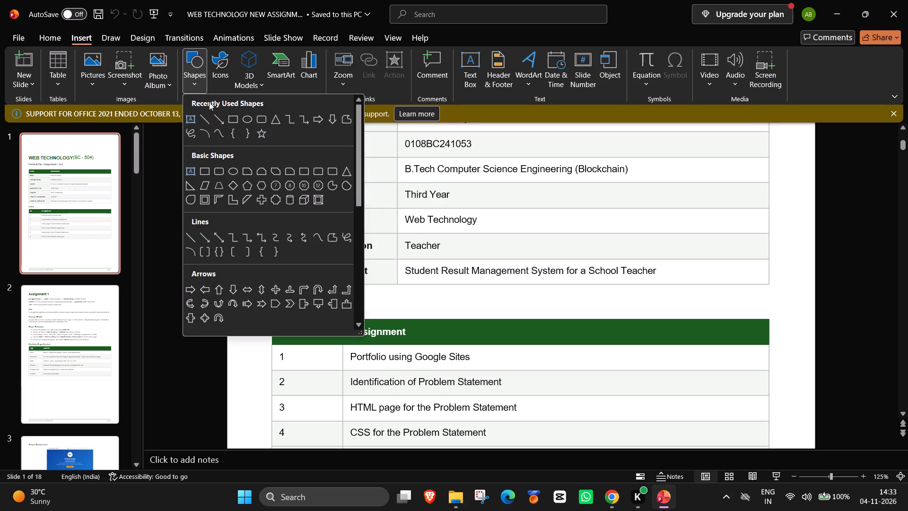
left_click(229, 116)
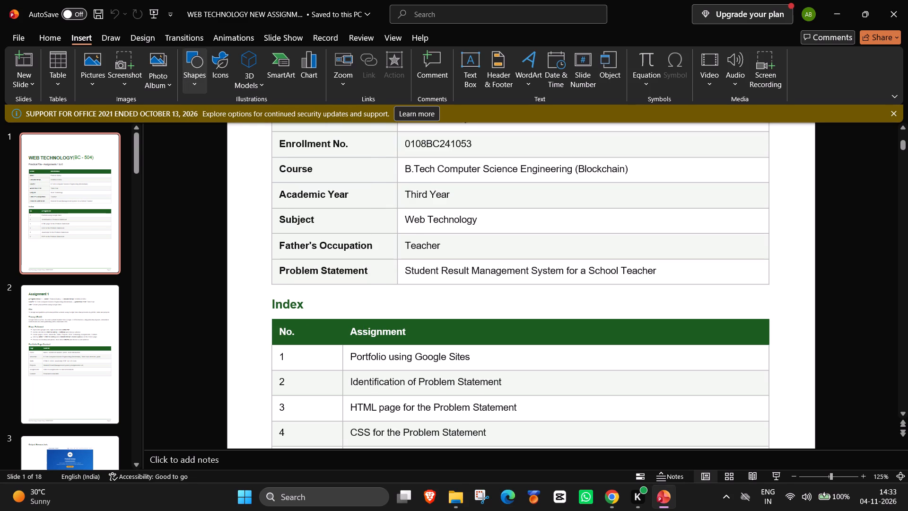
scroll(271, 232, "up", 7, "ctrl")
scroll(271, 232, "right", 3)
scroll(271, 232, "up", 2)
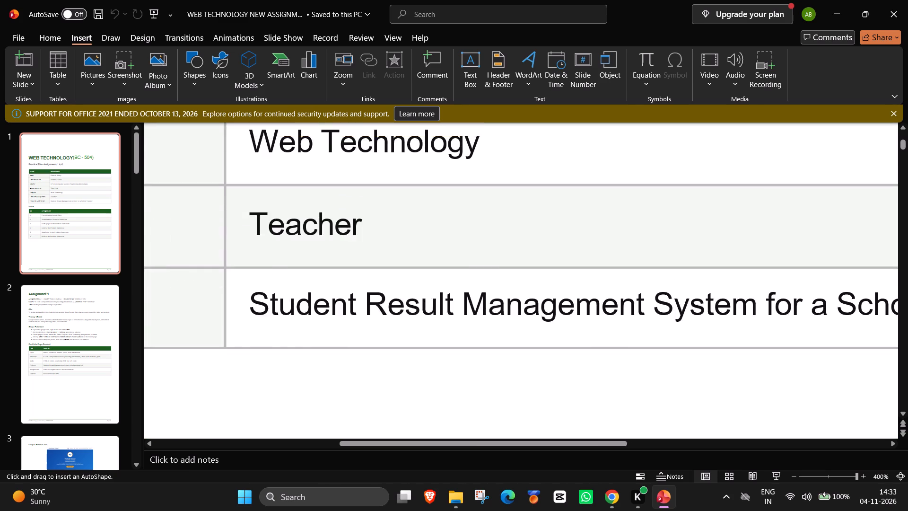
scroll(271, 232, "right", 7)
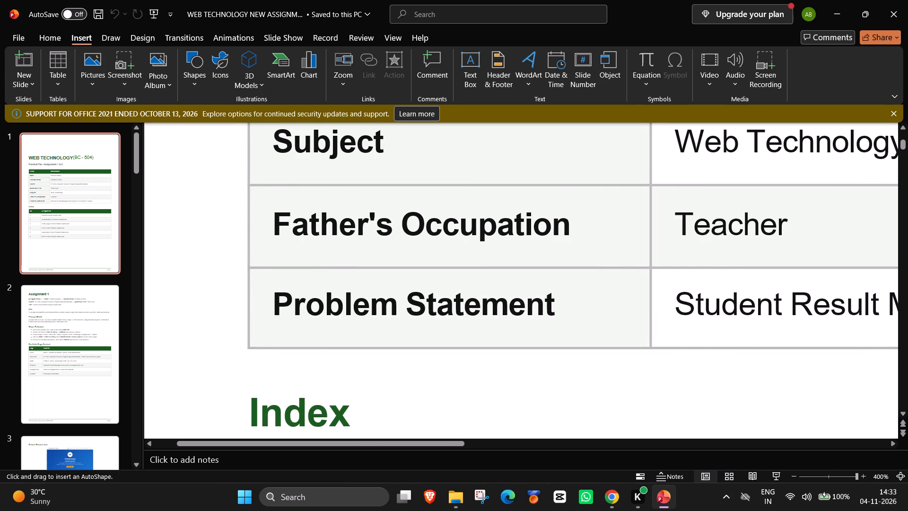
left_click_drag(248, 185, 434, 303)
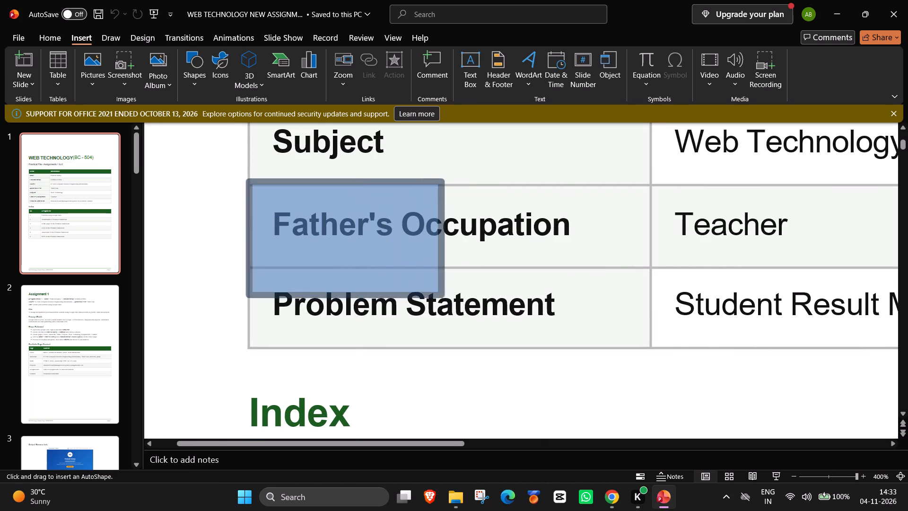
left_click_drag(434, 303, 511, 309)
scroll(511, 309, "down", 3, "ctrl")
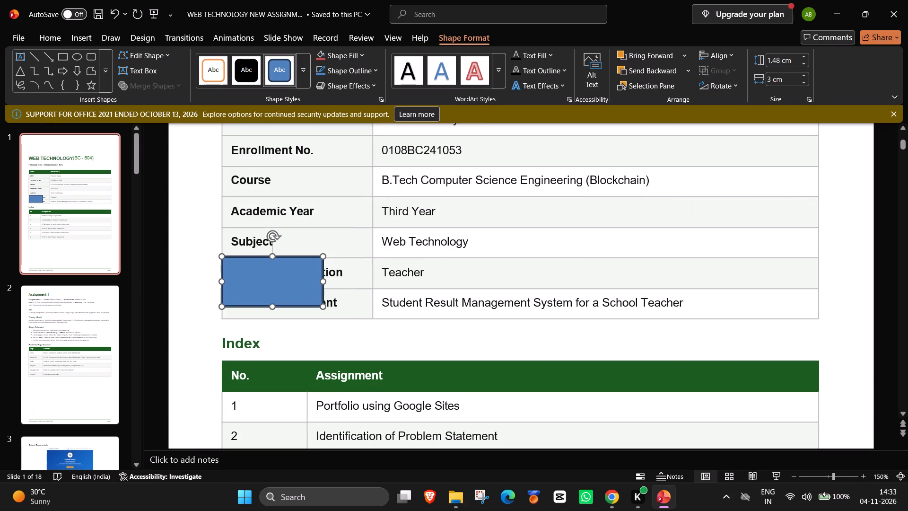
Resize the rectangle to about 17.8 cm wide and 1.8 cm high so it spans exactly the Father's Occupation and Problem Statement rows.
left_click_drag(321, 278, 637, 284)
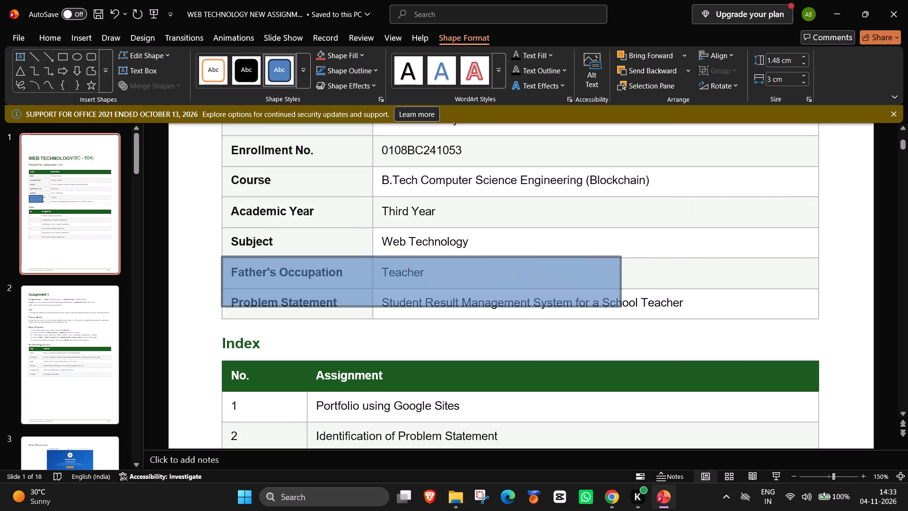
left_click_drag(637, 284, 844, 277)
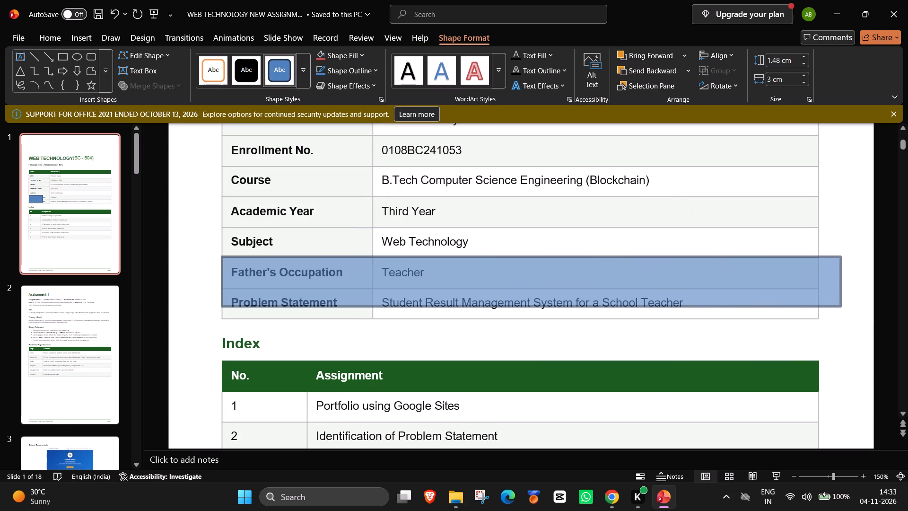
left_click_drag(844, 277, 818, 283)
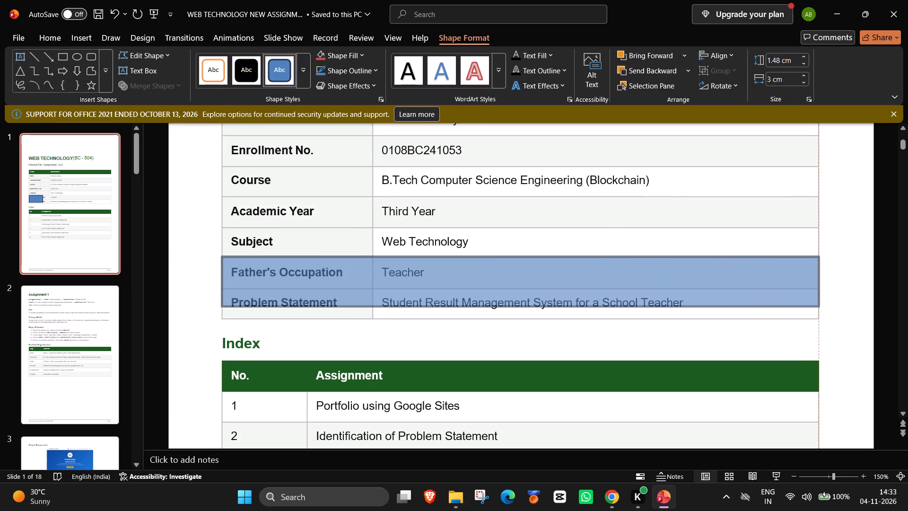
left_click_drag(818, 283, 817, 283)
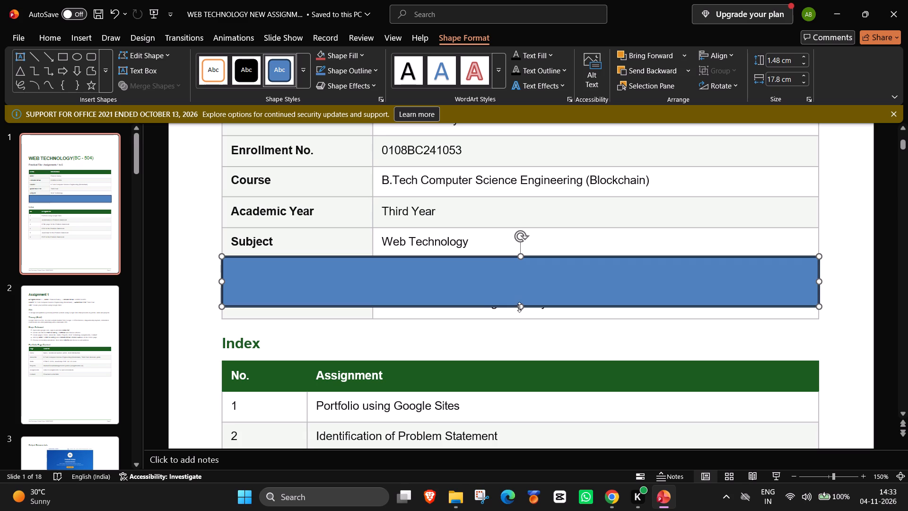
left_click_drag(519, 306, 518, 317)
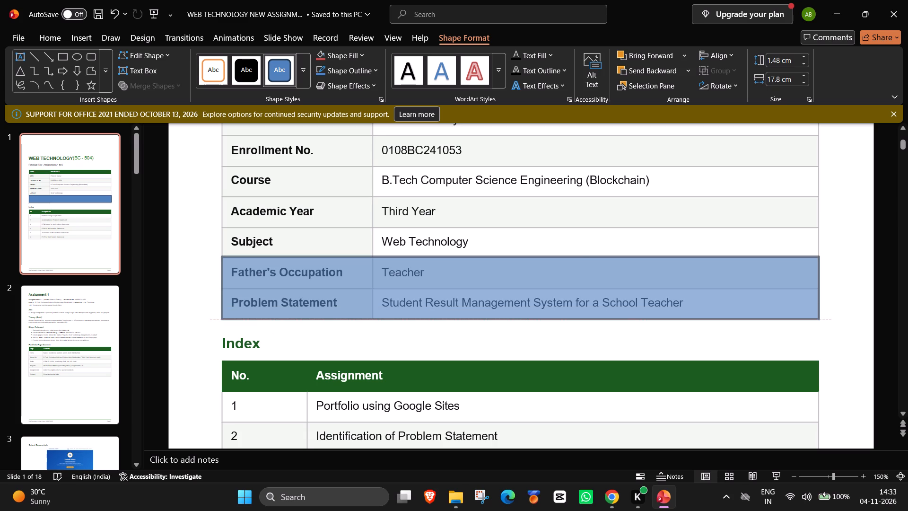
left_click_drag(518, 317, 518, 319)
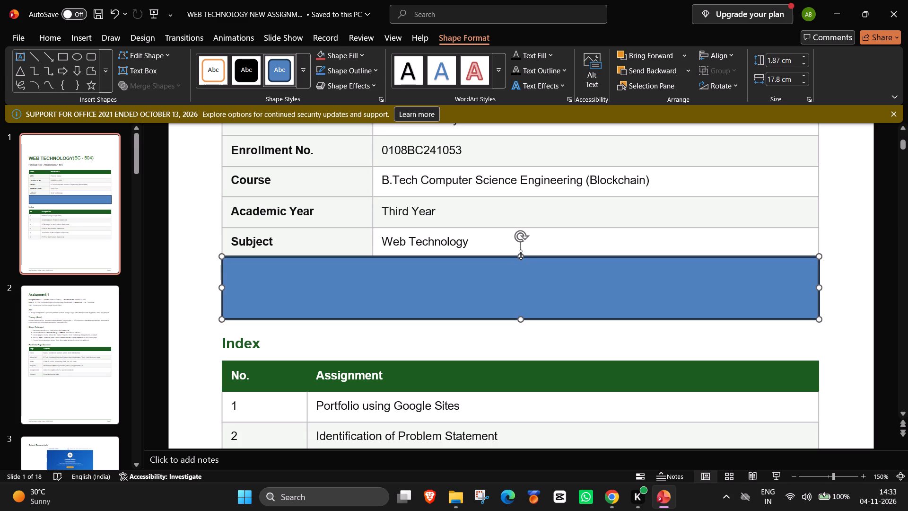
left_click_drag(521, 255, 520, 261)
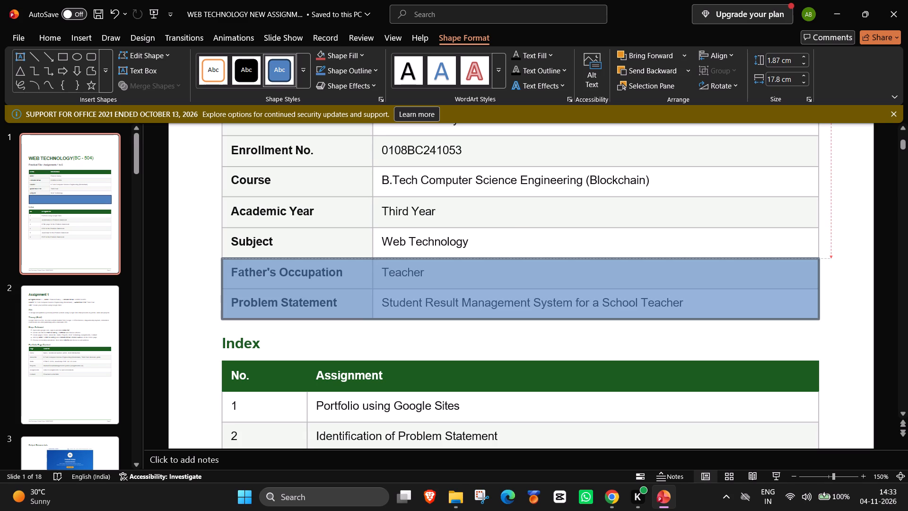
left_click_drag(520, 261, 519, 263)
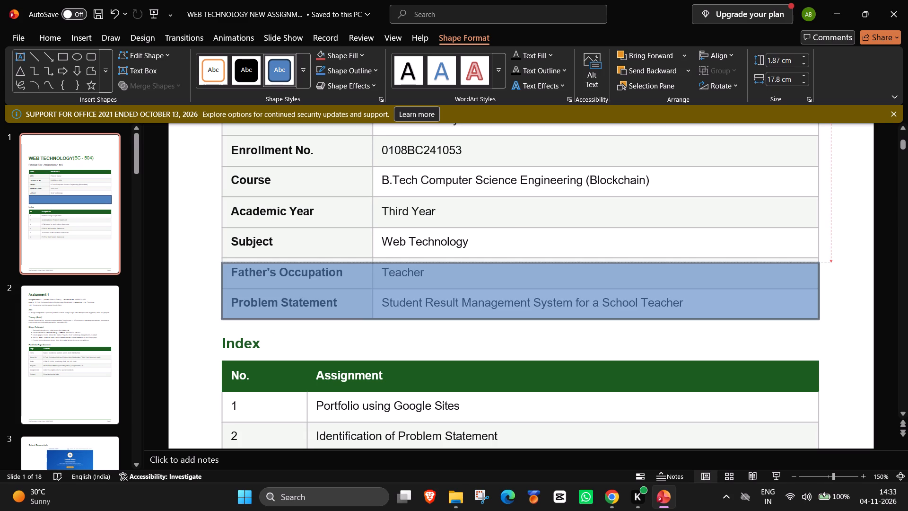
left_click_drag(519, 263, 519, 259)
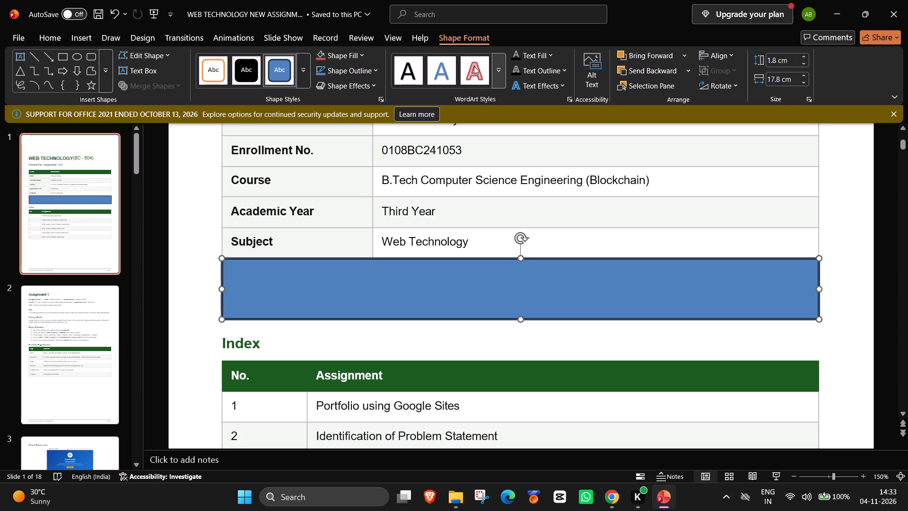
Give the covering rectangle a white fill and a white outline.
left_click(360, 59)
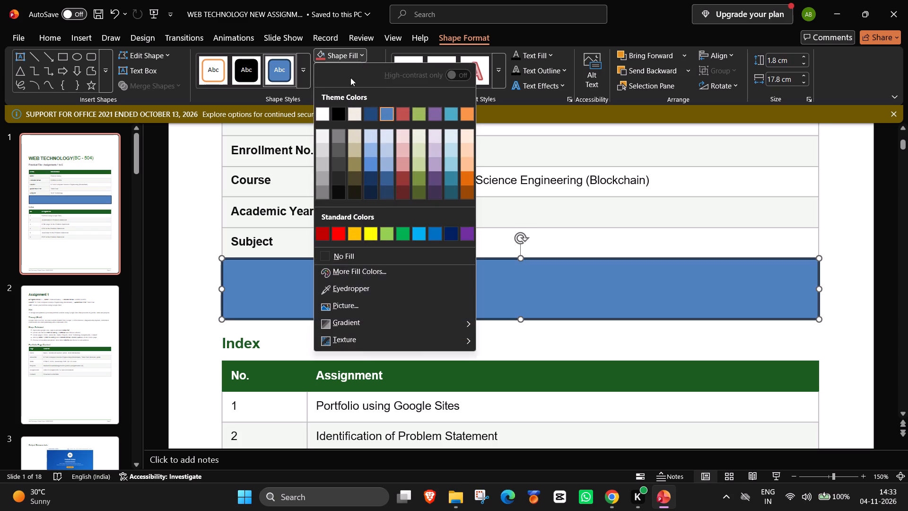
left_click(322, 112)
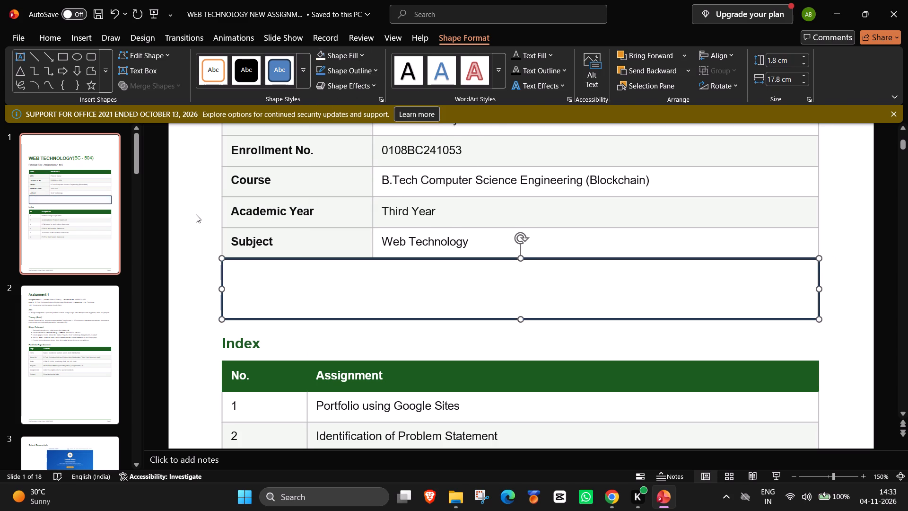
left_click(196, 214)
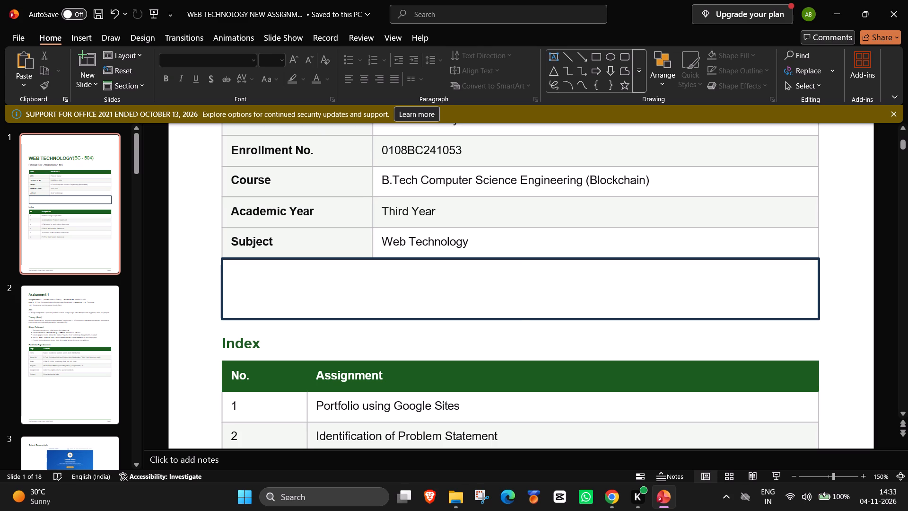
left_click(368, 311)
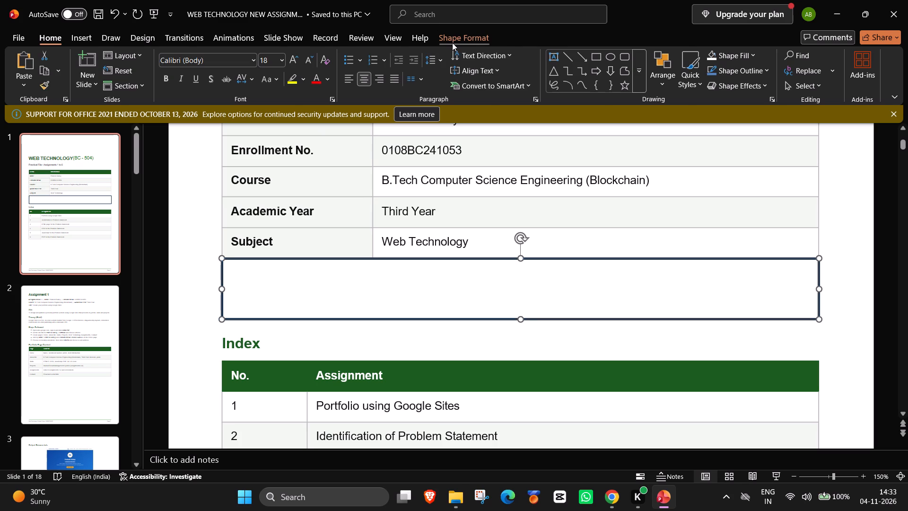
left_click(452, 43)
left_click(337, 66)
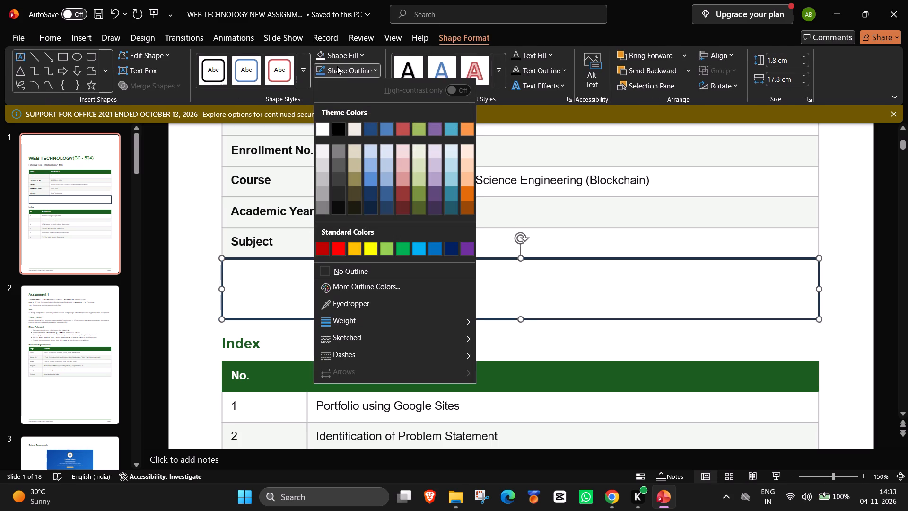
left_click(319, 134)
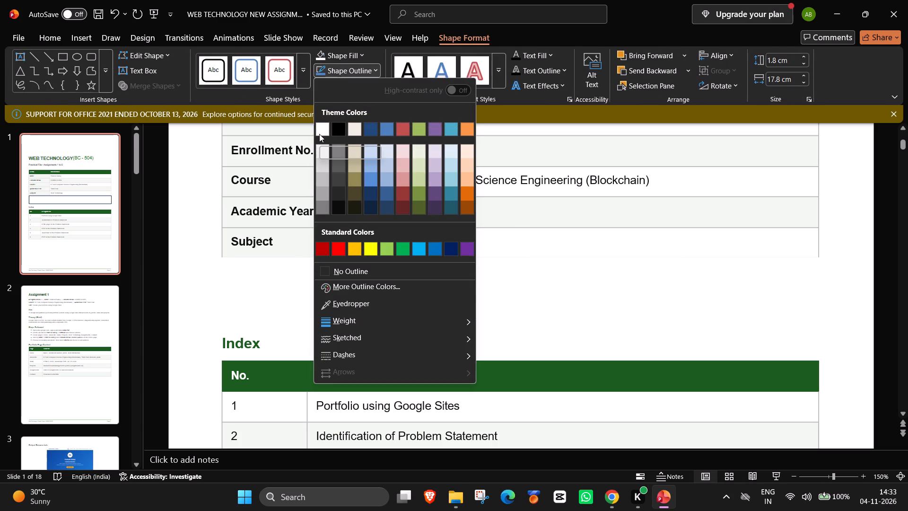
left_click(320, 128)
left_click(187, 203)
Examine the cover page at different zoom levels to check how the covered rows and the table edges look.
scroll(187, 203, "down", 4, "ctrl")
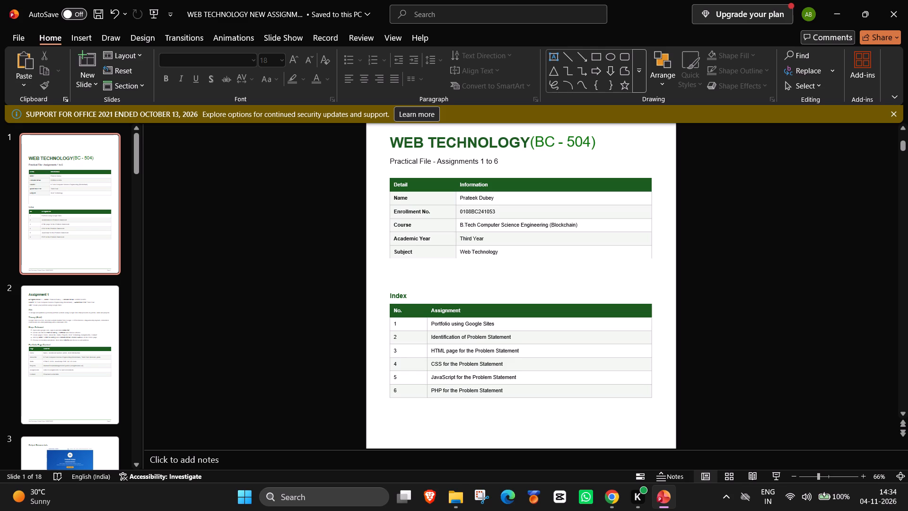
scroll(618, 252, "up", 1)
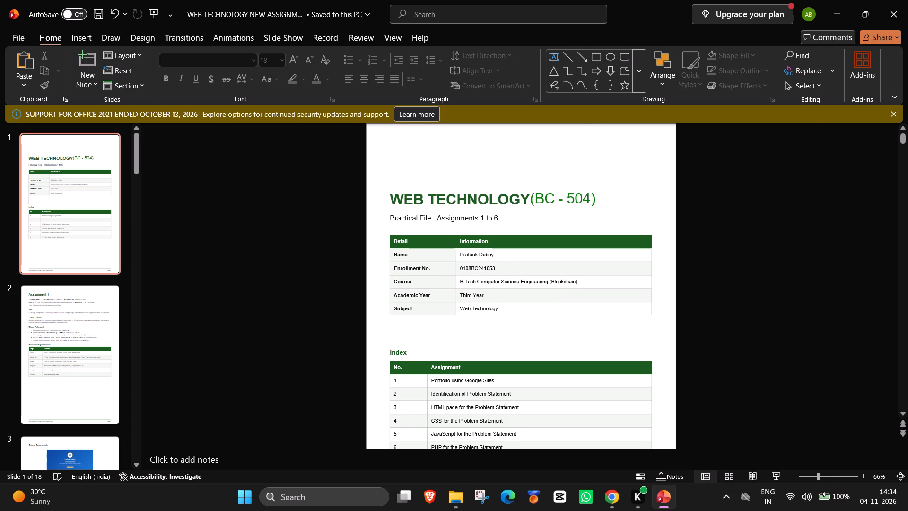
scroll(618, 252, "up", 4, "ctrl")
scroll(618, 252, "down", 1)
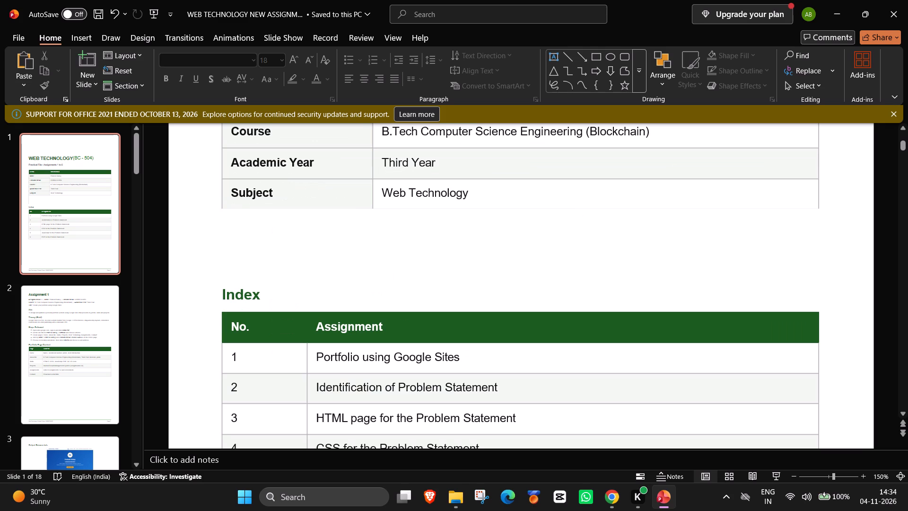
scroll(618, 252, "down", 3, "ctrl")
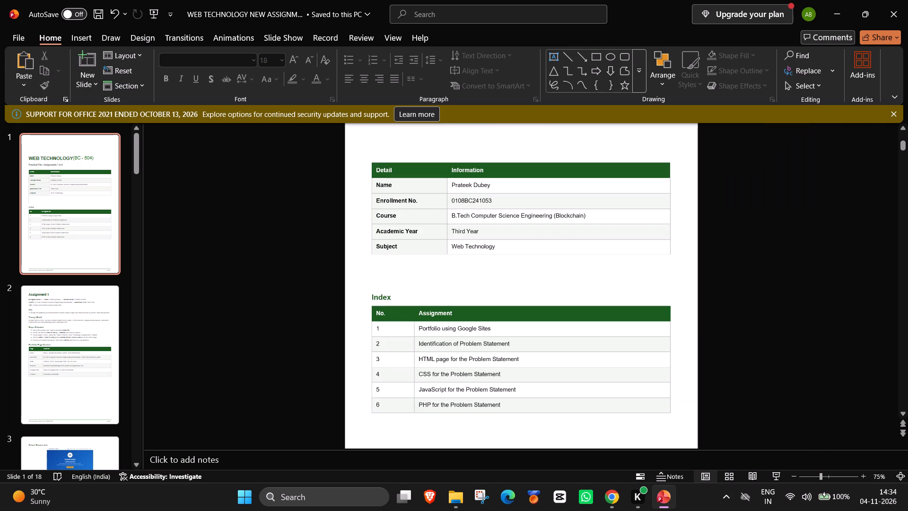
scroll(689, 256, "down", 1, "ctrl")
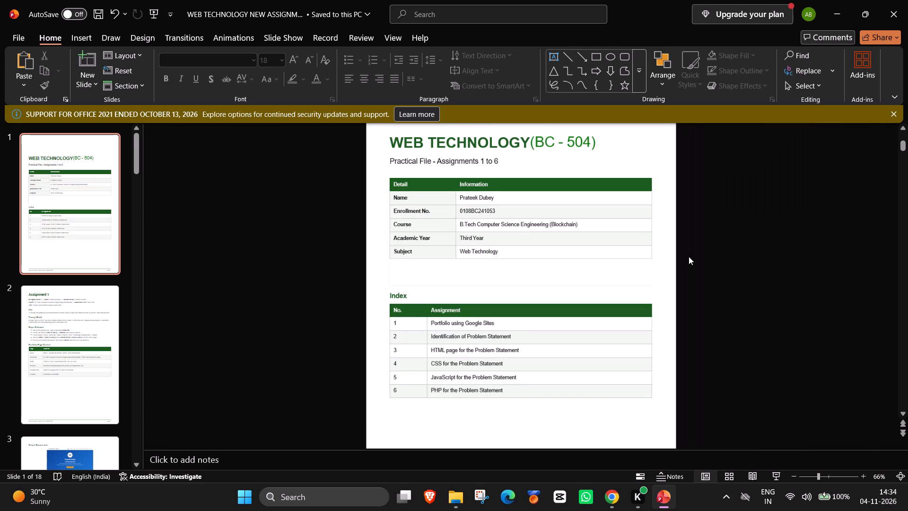
scroll(689, 256, "up", 1)
scroll(689, 256, "up", 2, "ctrl")
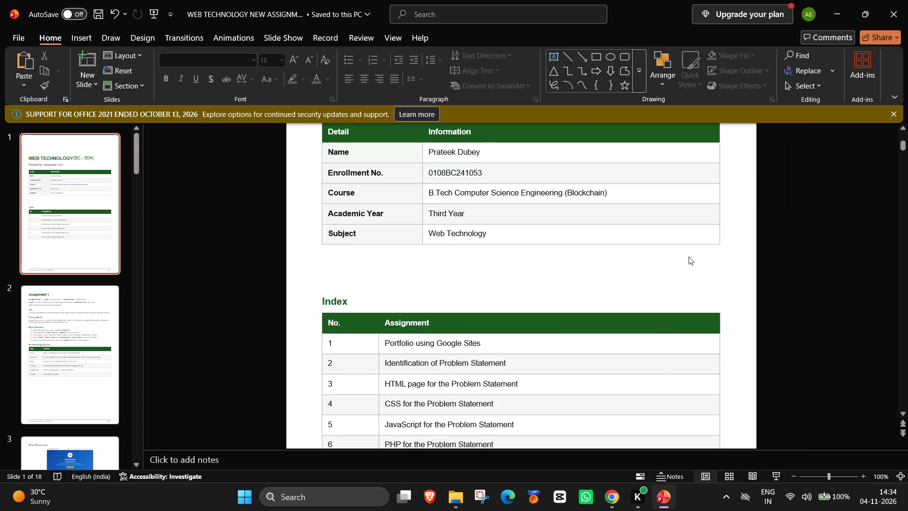
scroll(749, 210, "up", 1)
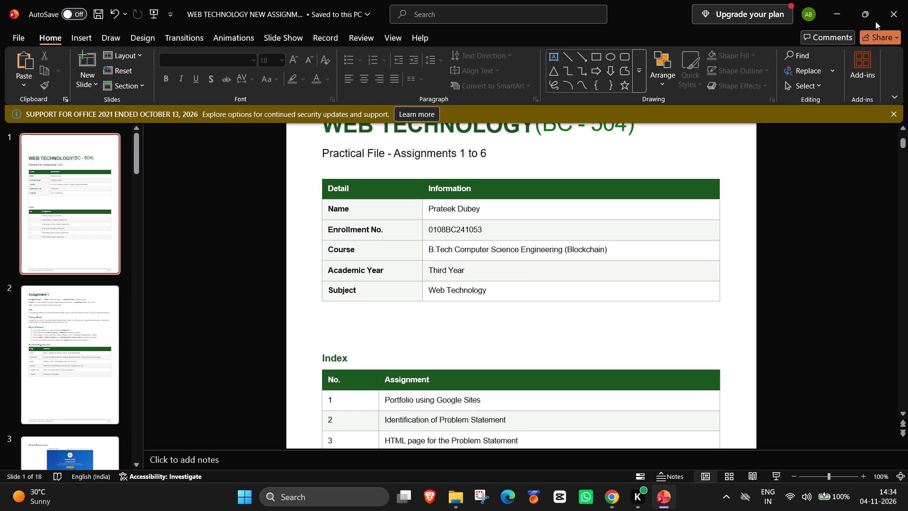
Save the presentation.
left_click(101, 12)
left_click(101, 12)
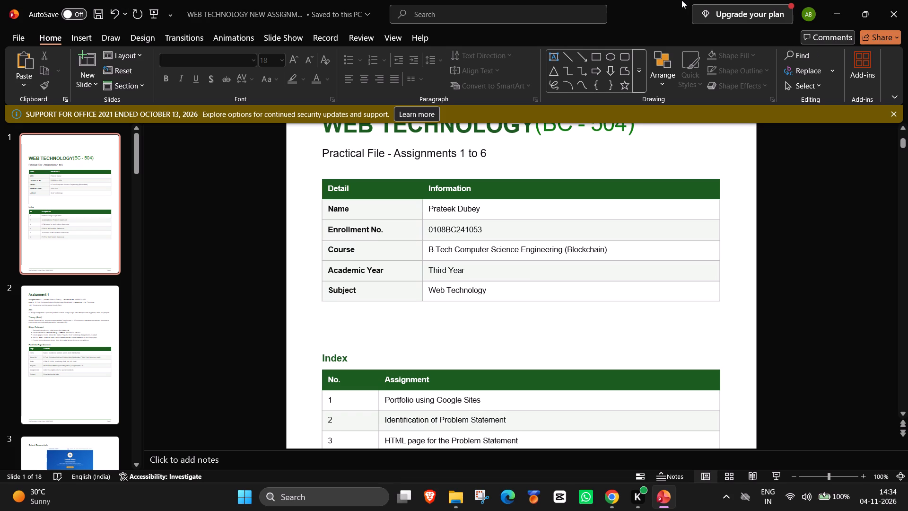
Review the slides for Assignments 1 and 2, including the portfolio output screenshots and the proposed solution table.
scroll(848, 220, "down", 7)
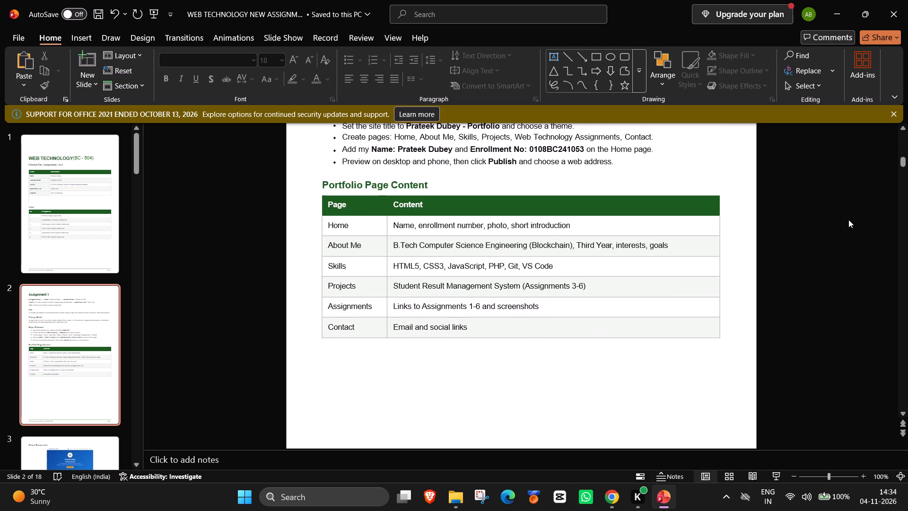
scroll(848, 220, "down", 5)
scroll(638, 298, "up", 3)
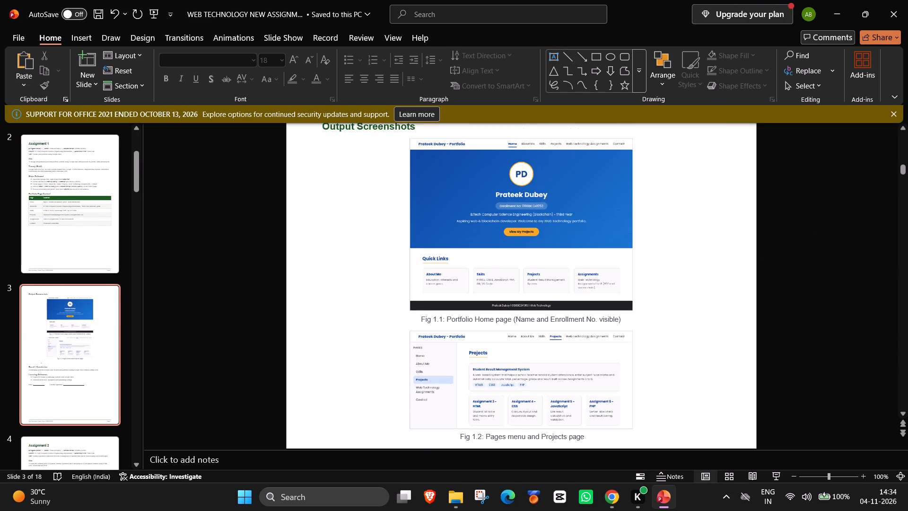
left_click(564, 221)
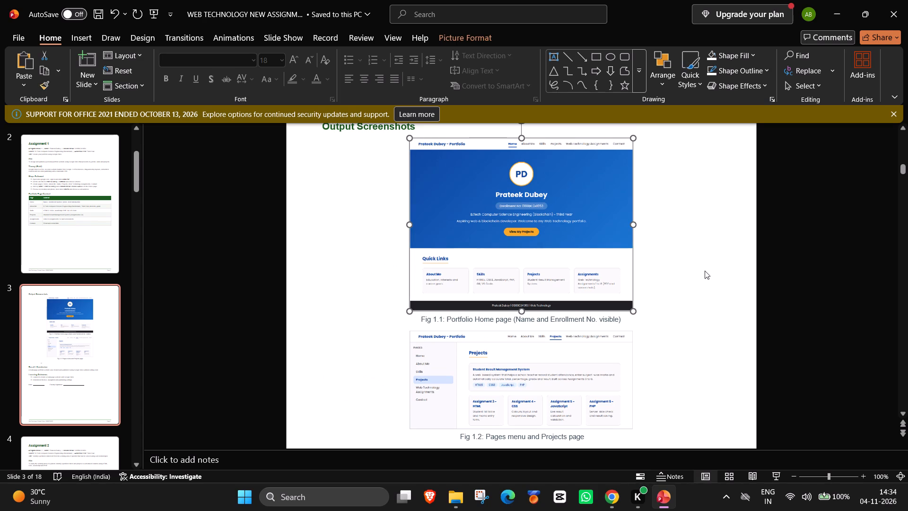
scroll(705, 271, "down", 3)
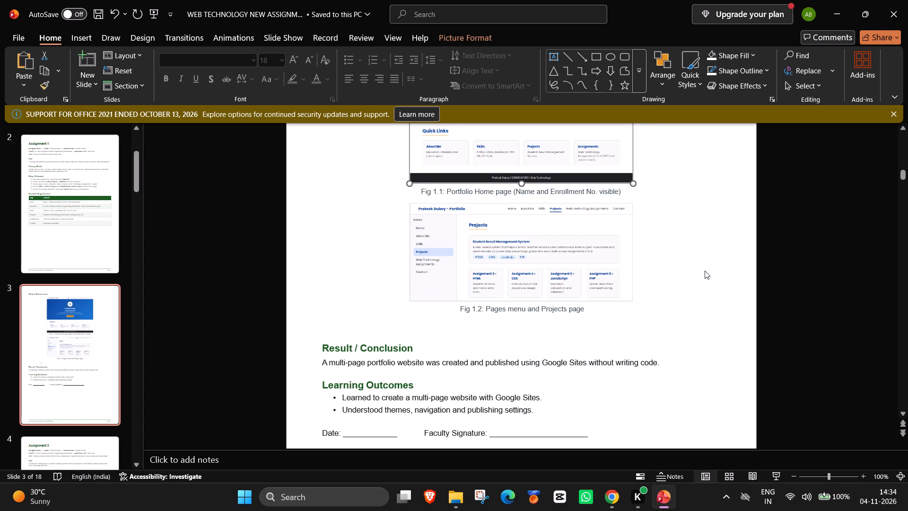
scroll(705, 271, "down", 3)
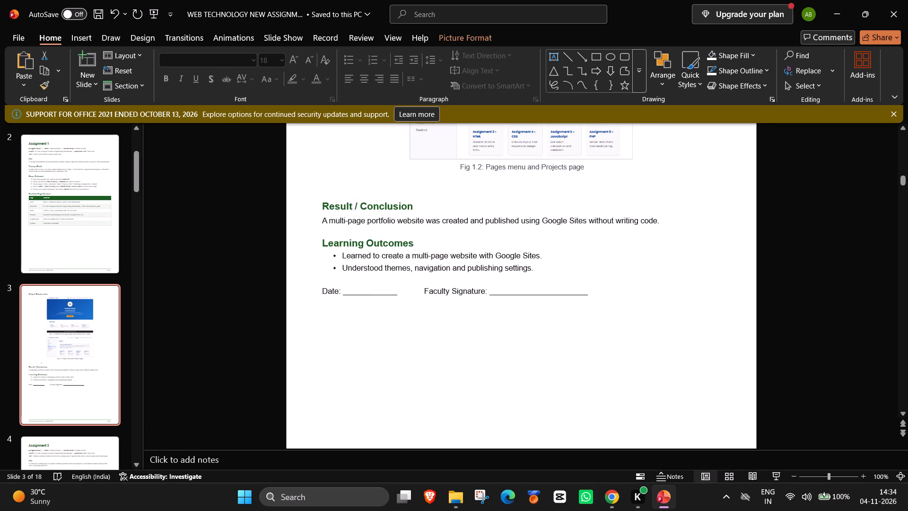
scroll(458, 279, "down", 9)
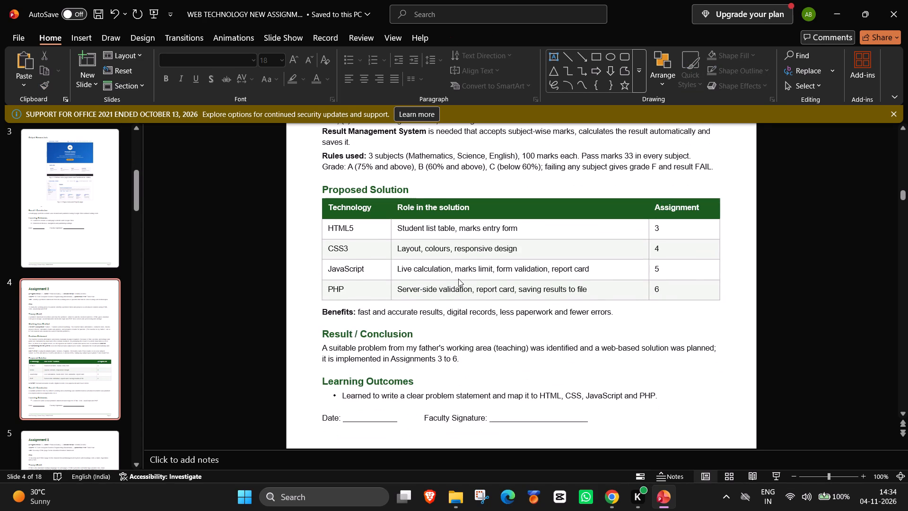
scroll(458, 279, "down", 4)
Examine the Assignment 3 slides, checking the text and the index.html source code blocks on slides 5 and 6.
left_click(437, 350)
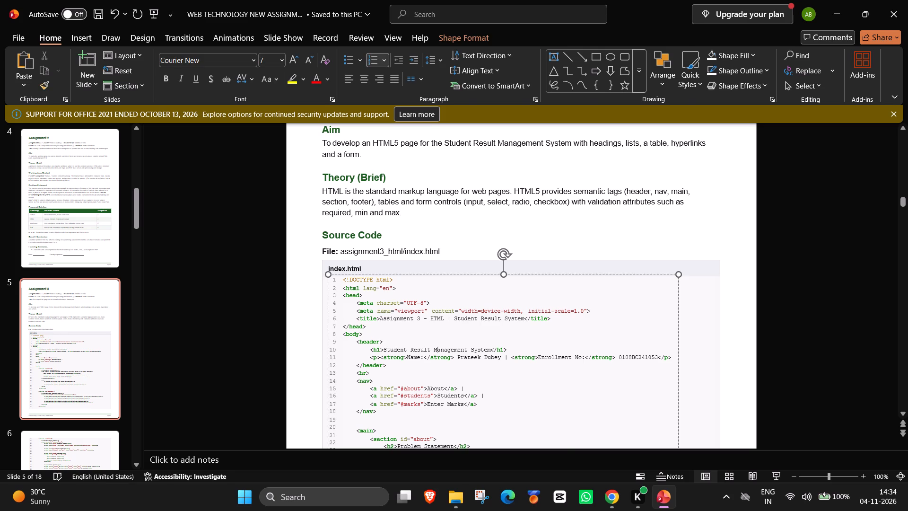
scroll(437, 350, "down", 2)
left_click(457, 300)
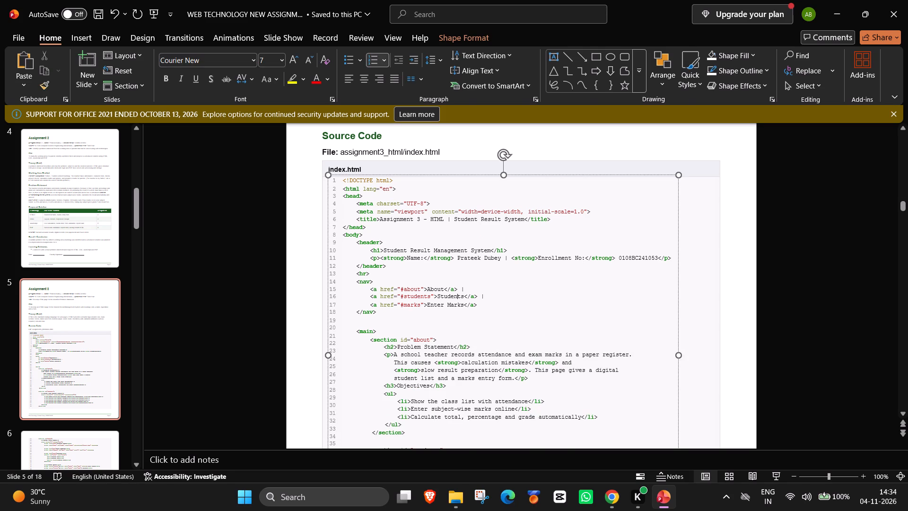
scroll(457, 300, "down", 4)
scroll(457, 300, "up", 4)
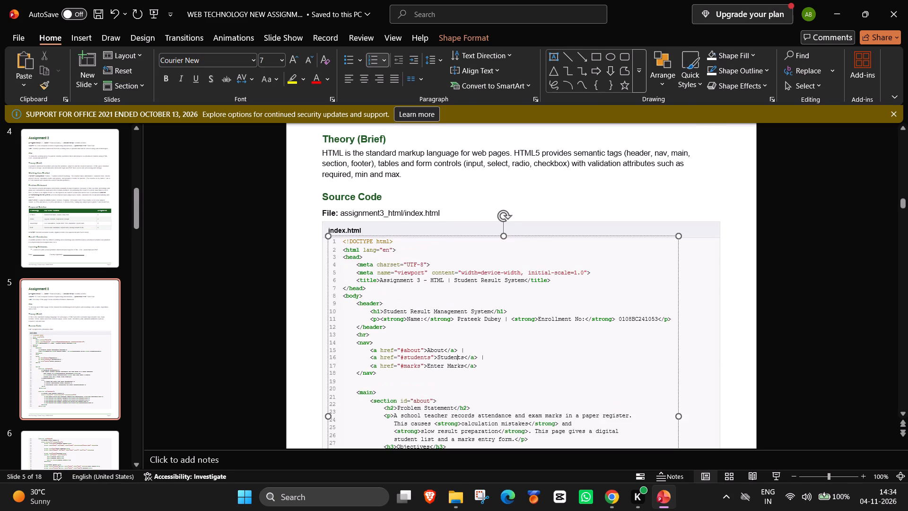
key("ctrl+a")
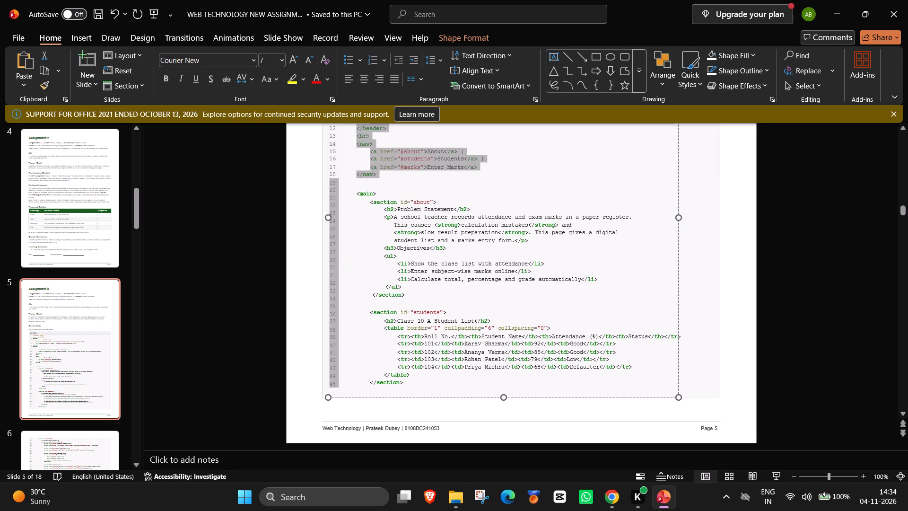
left_click(454, 235)
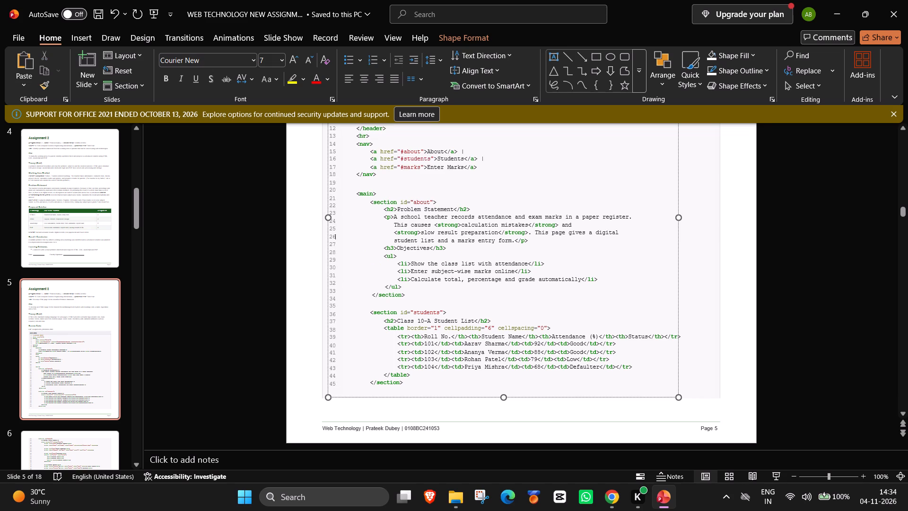
scroll(422, 196, "down", 2)
left_click(422, 196)
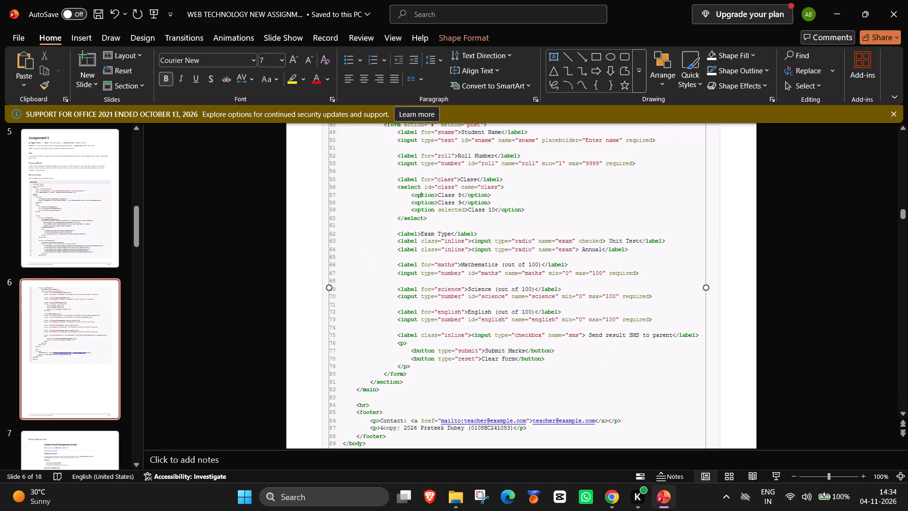
key("ctrl+a")
scroll(422, 196, "up", 9)
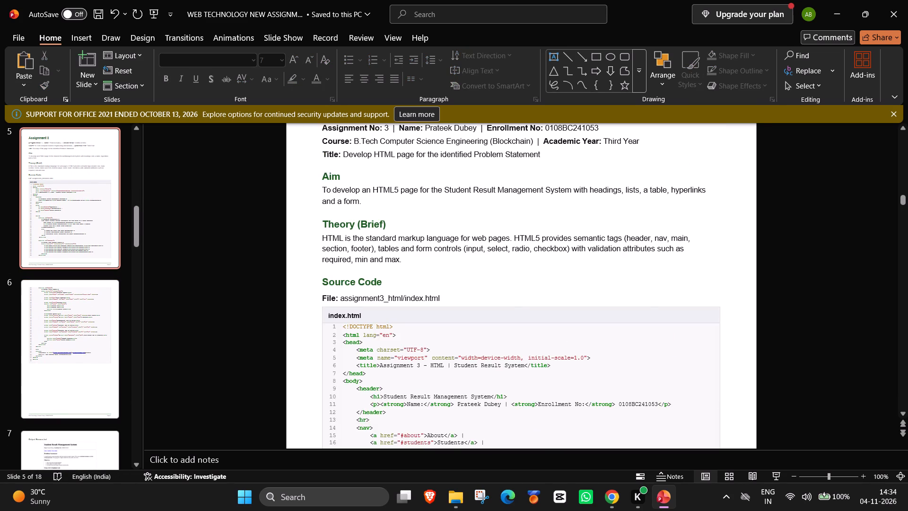
scroll(422, 196, "up", 5)
scroll(422, 196, "down", 12)
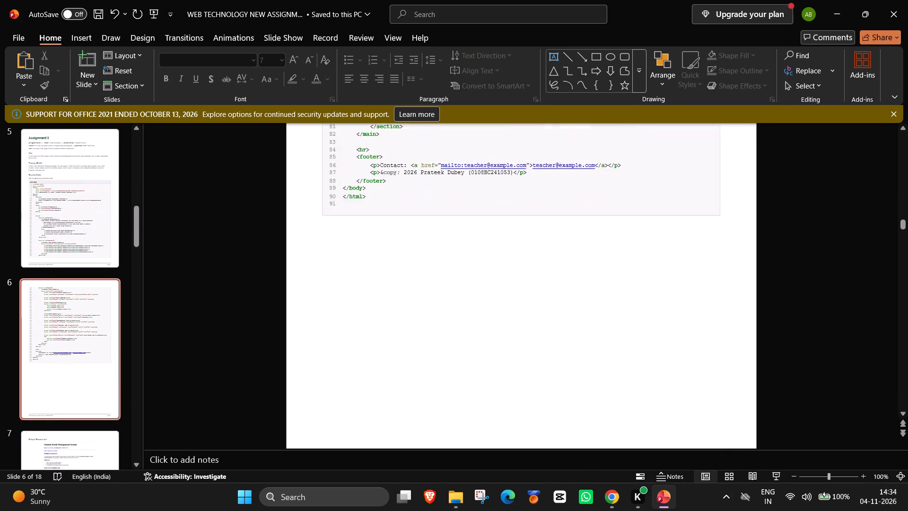
Review the CSS and JavaScript assignment slides, continuing through to the script.js code on slide 11.
scroll(422, 196, "down", 8)
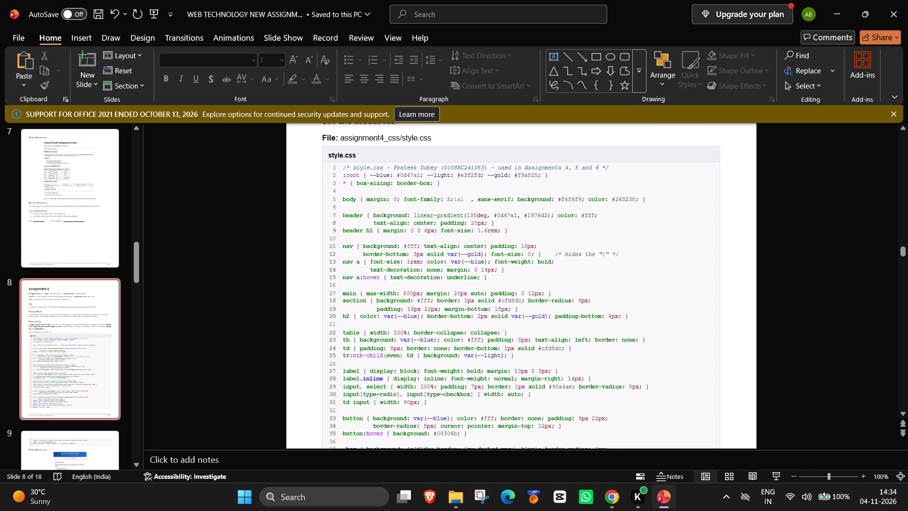
scroll(422, 196, "down", 11)
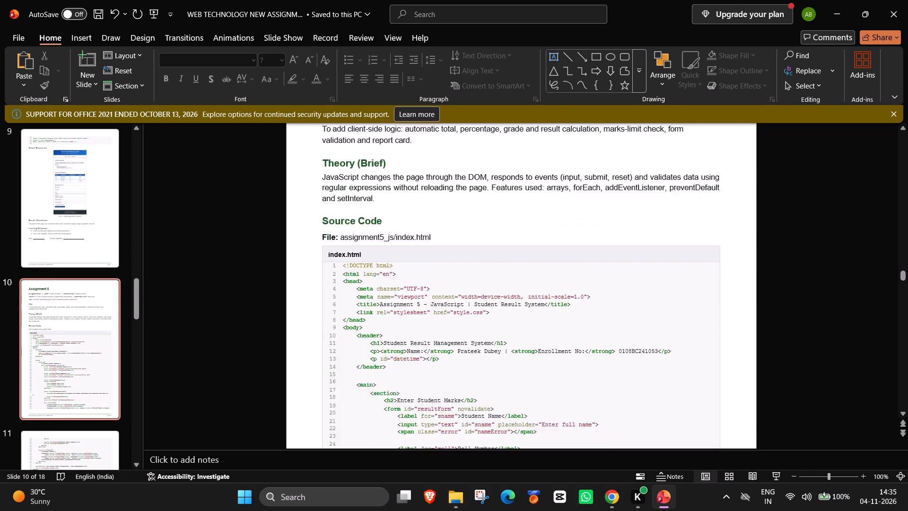
scroll(422, 196, "down", 8)
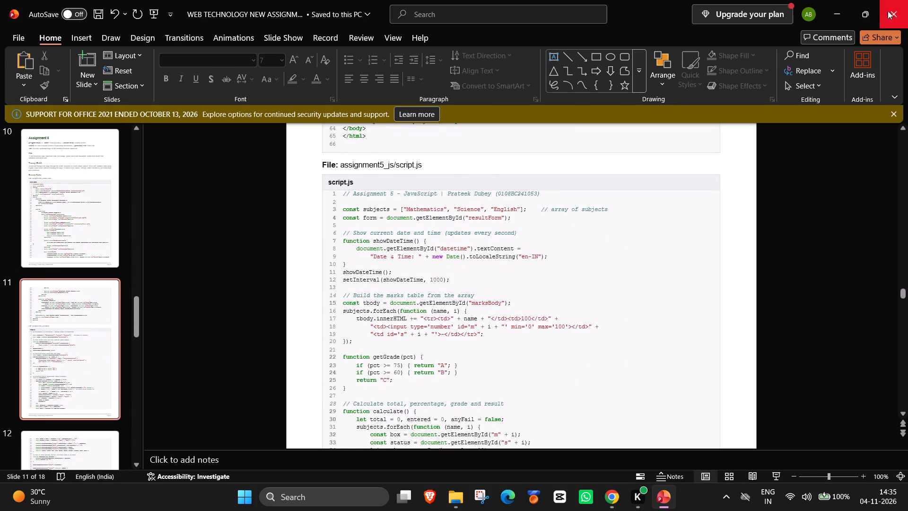
Close the presentation.
left_click(900, 12)
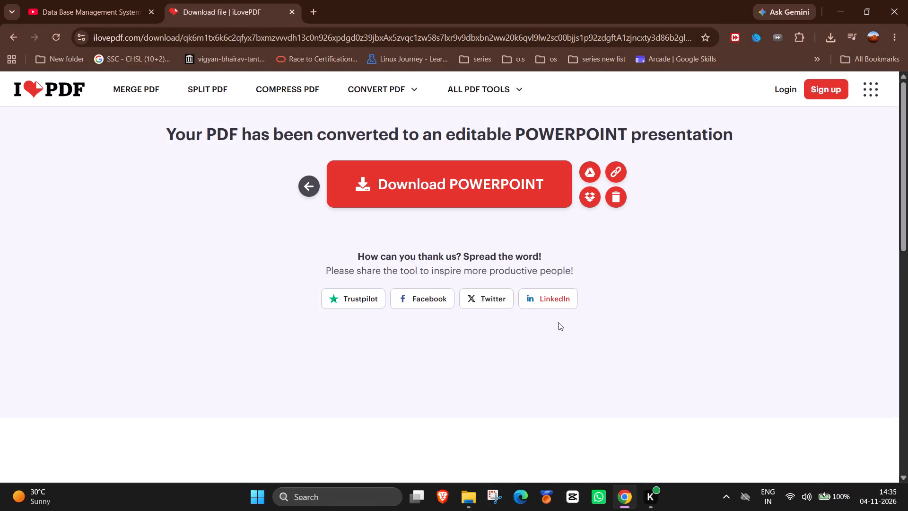
left_click(457, 510)
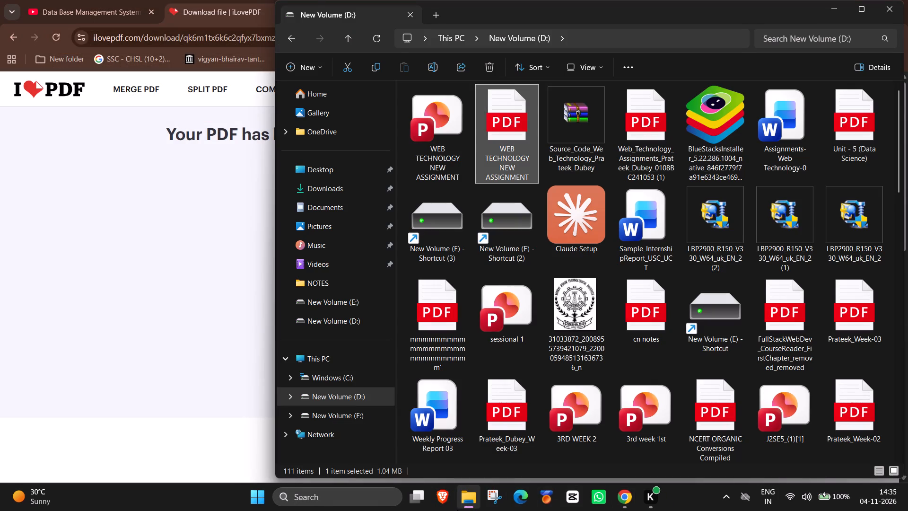
left_click(178, 251)
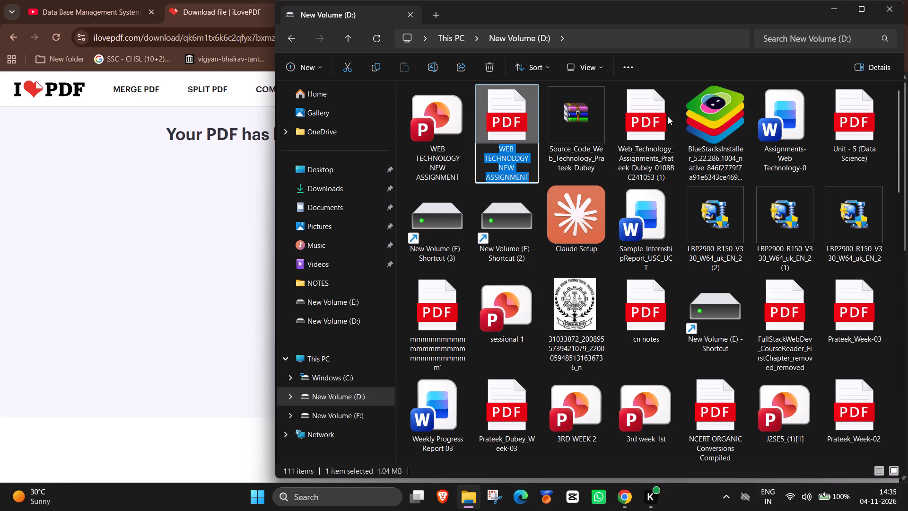
double_click(453, 133)
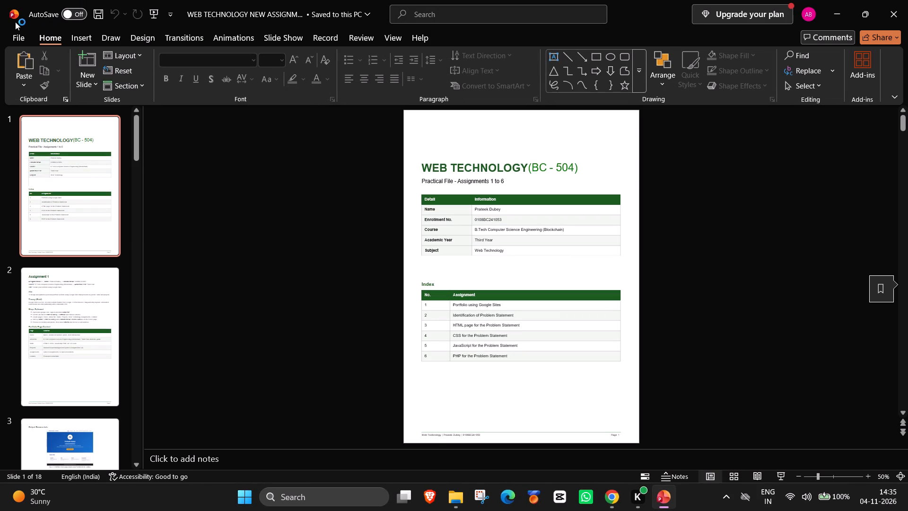
Export the presentation to New Volume (D:) as a PDF named WEB TECHNOLOGY NEW ASSIGNMENT final.
left_click(13, 31)
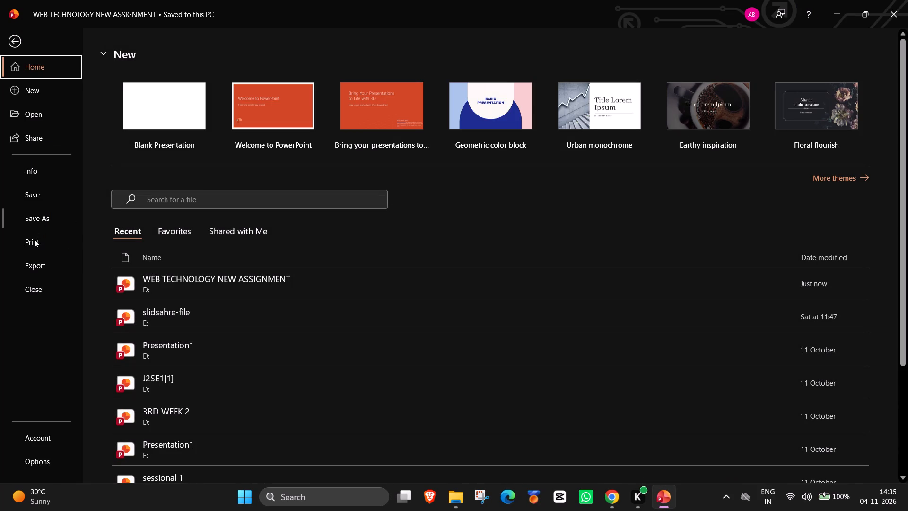
left_click(52, 264)
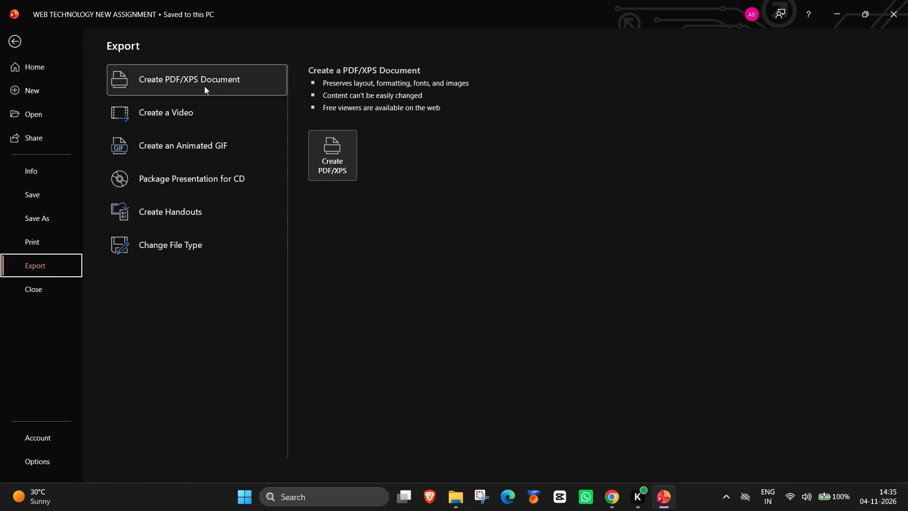
left_click(323, 160)
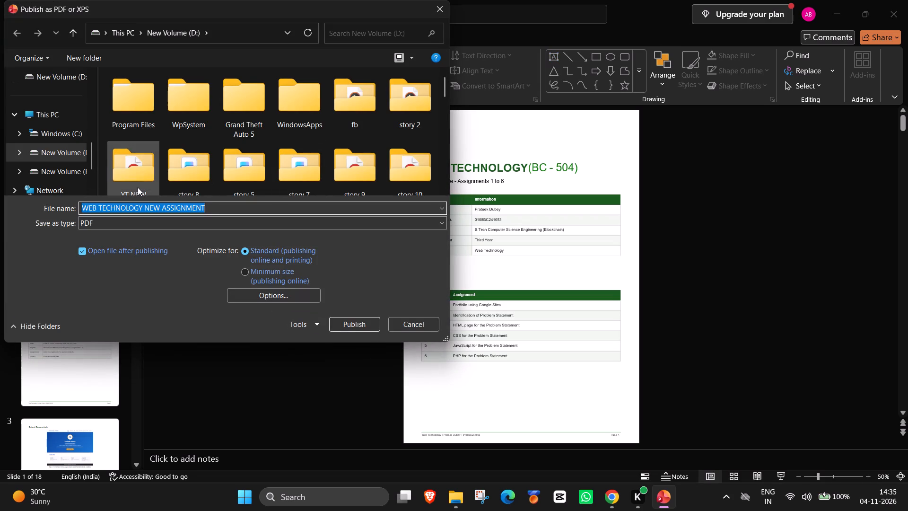
scroll(138, 187, "down", 3)
scroll(194, 206, "down", 2)
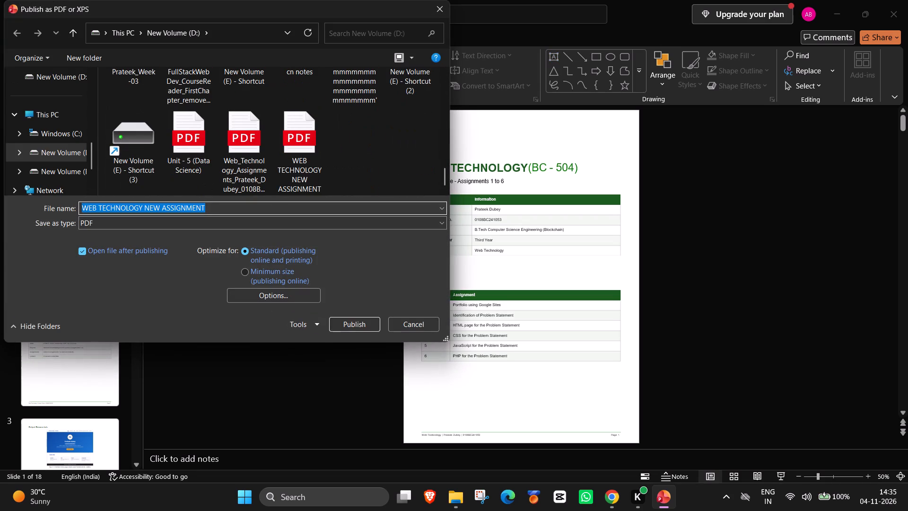
left_click(215, 206)
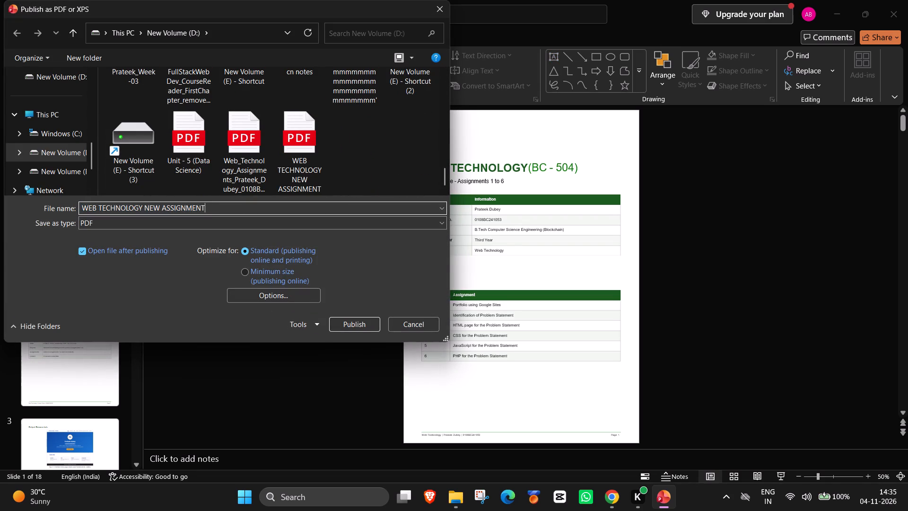
key("space")
type("final")
left_click(353, 324)
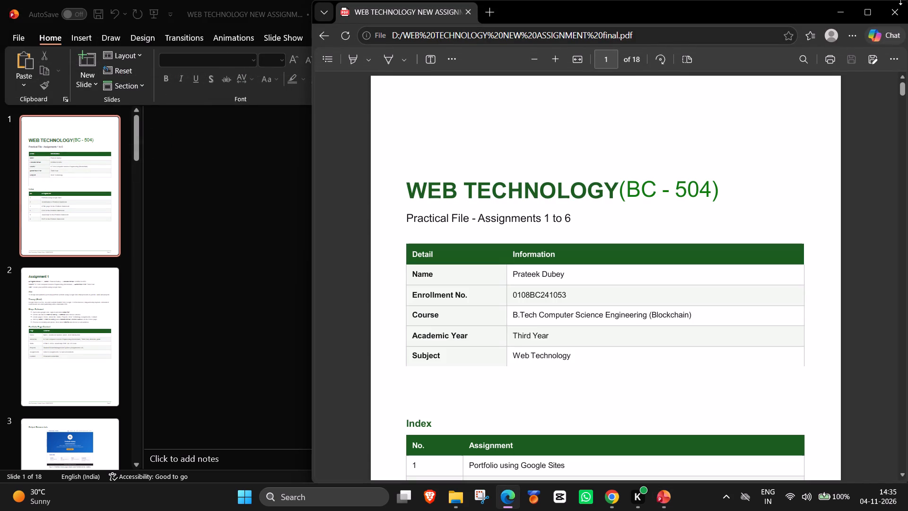
Check the detail table and index on the exported PDF's cover page in Edge.
scroll(735, 223, "down", 3)
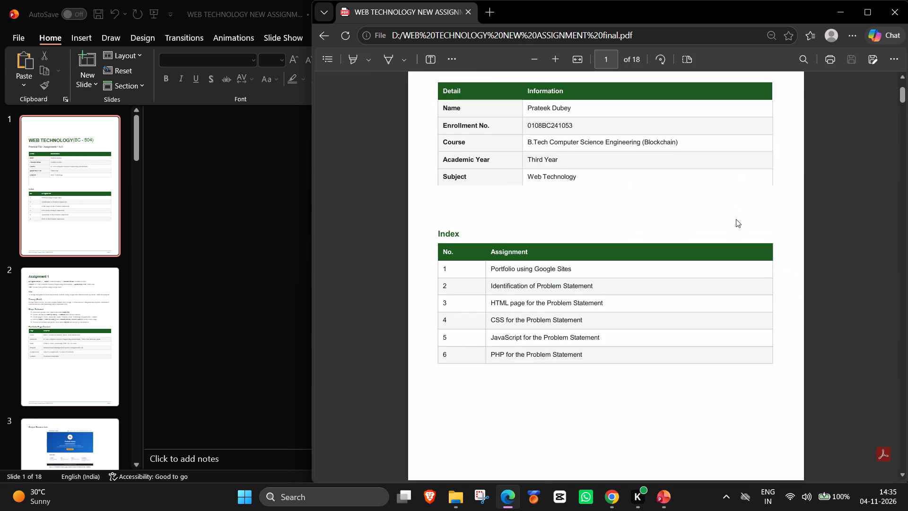
left_click(843, 2)
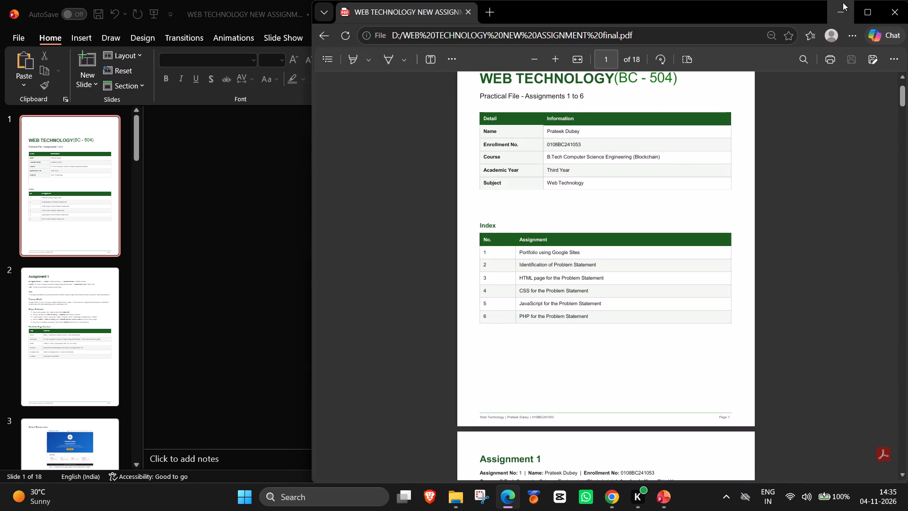
Close the presentation in PowerPoint.
left_click(907, 0)
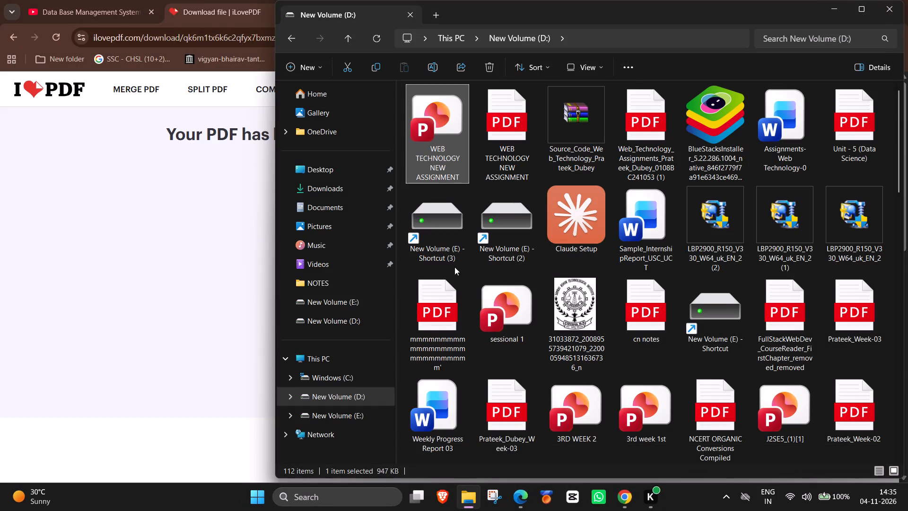
Open the Web Technology source code archive from New Volume (D:) in WinRAR.
double_click(607, 128)
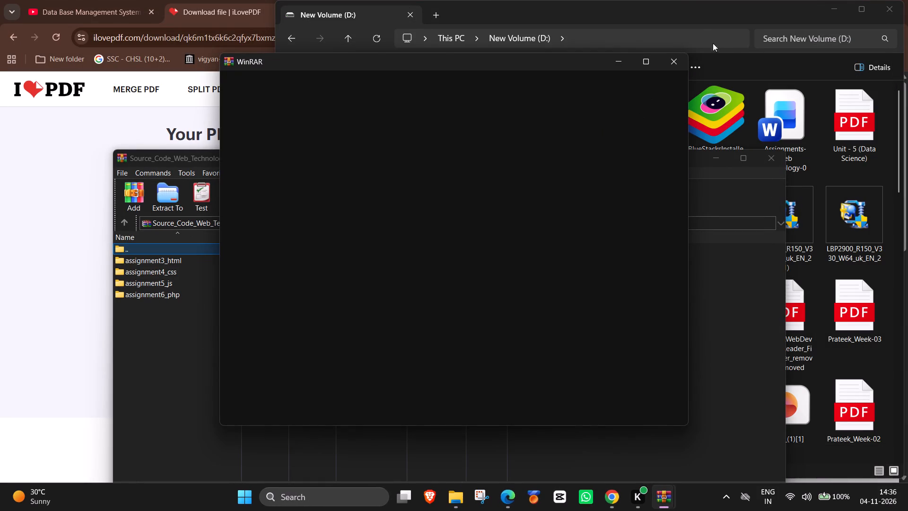
Open index.html from the assignment3_html folder of the source code archive in Chrome.
left_click(681, 59)
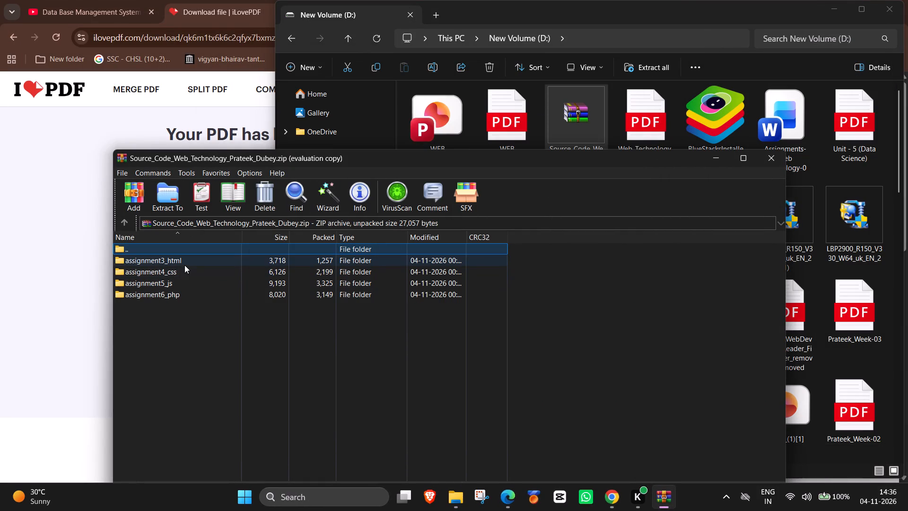
double_click(184, 265)
double_click(170, 265)
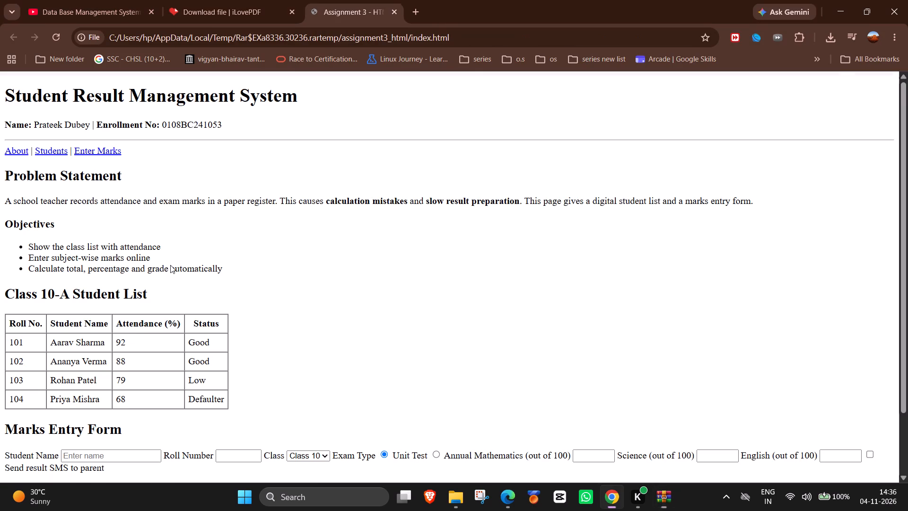
scroll(279, 291, "down", 7)
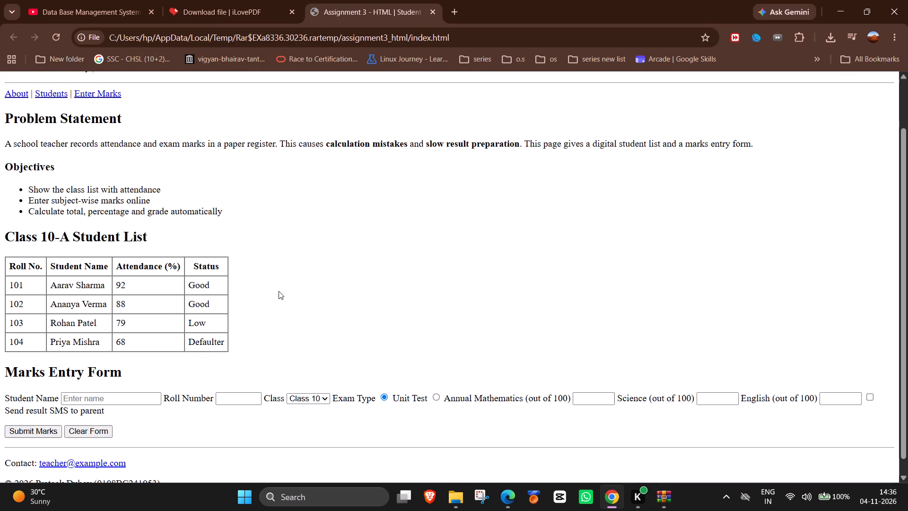
left_click(121, 387)
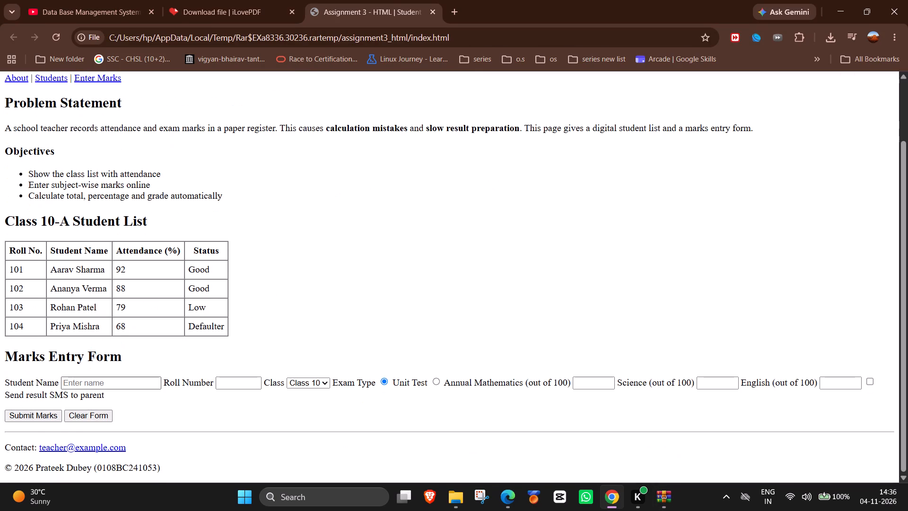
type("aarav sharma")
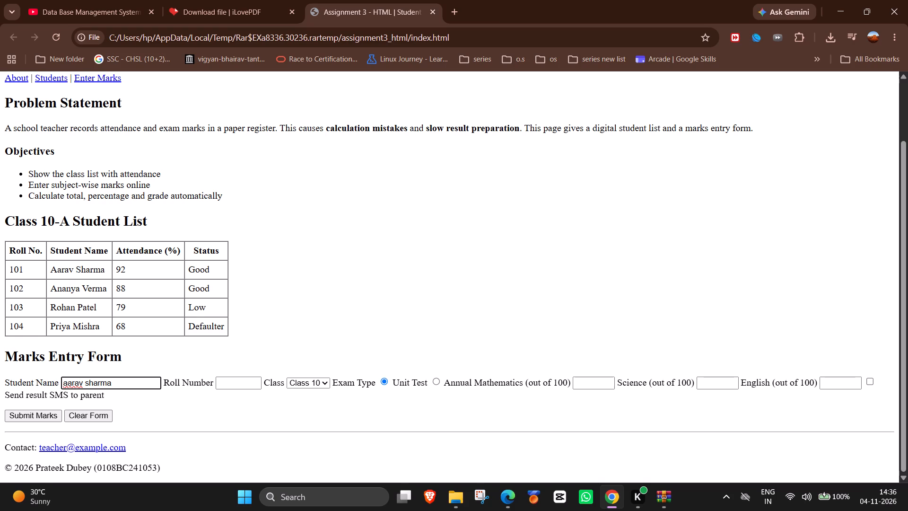
left_click(233, 380)
type("101")
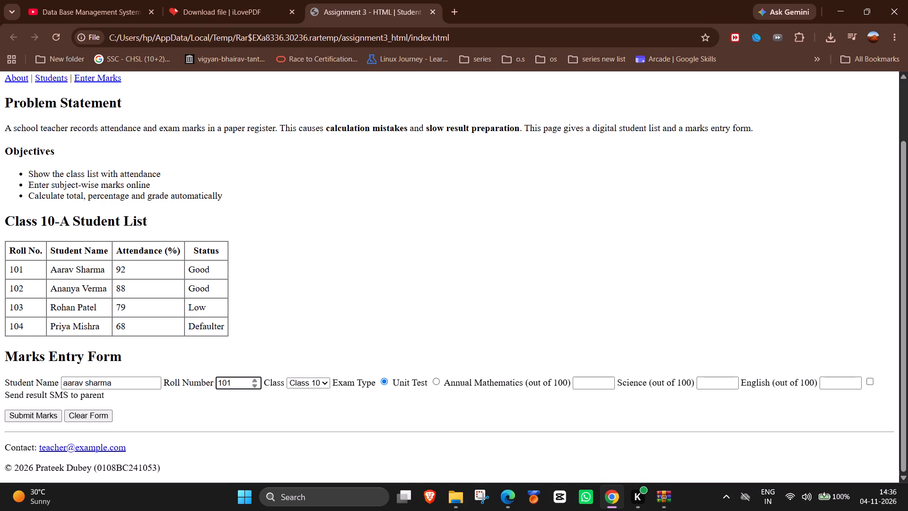
scroll(508, 421, "down", 1)
left_click(54, 416)
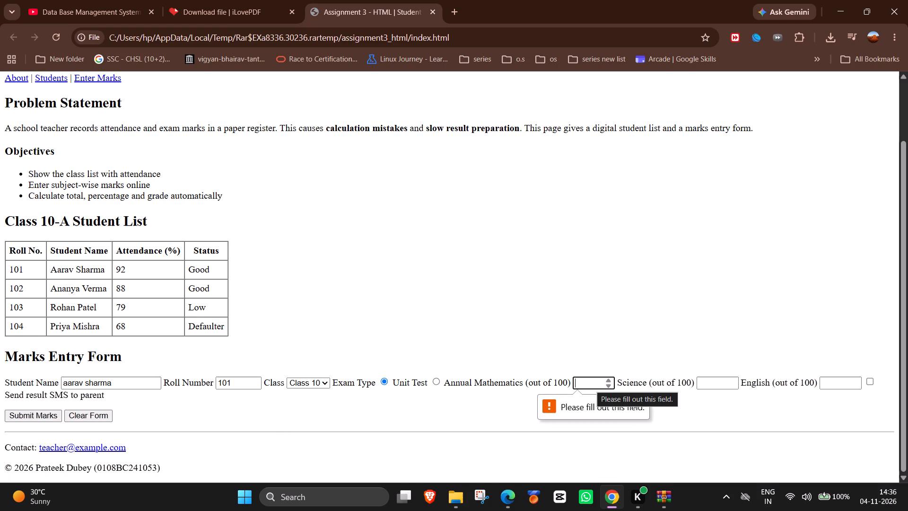
type("65")
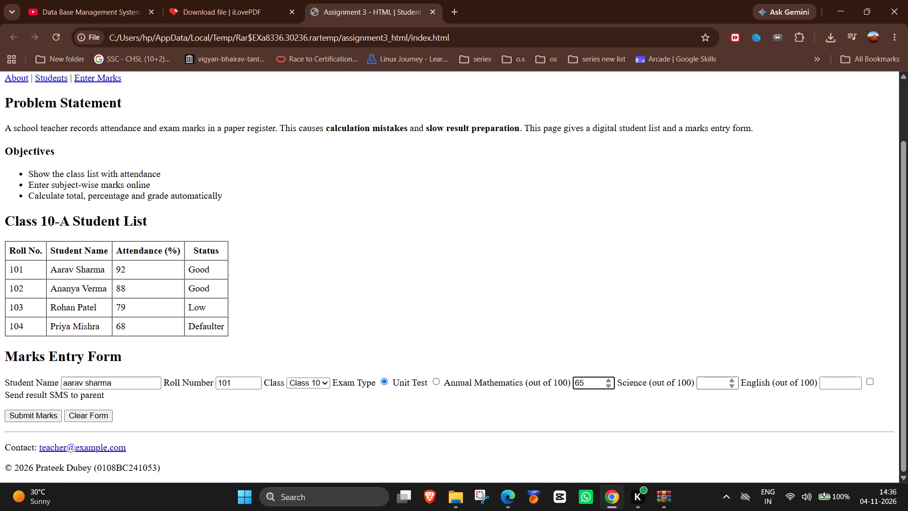
left_click(709, 377)
type("75")
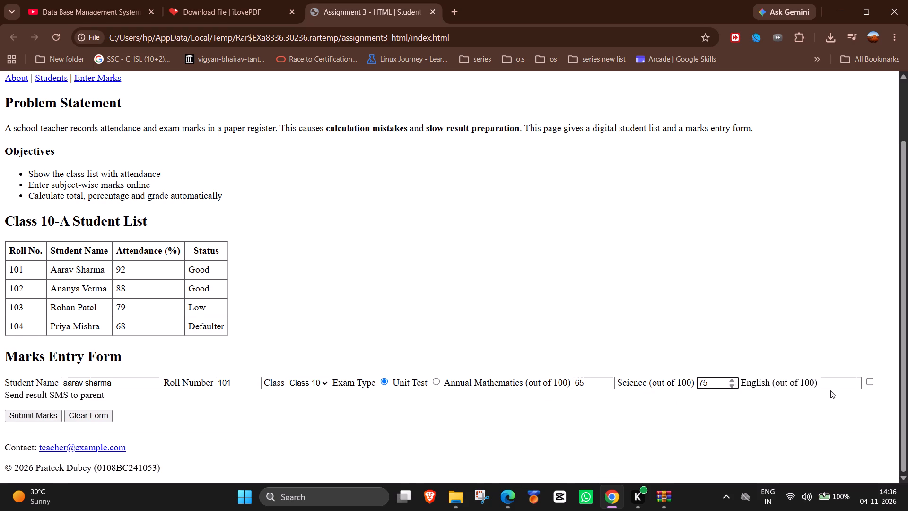
left_click(823, 381)
type("98")
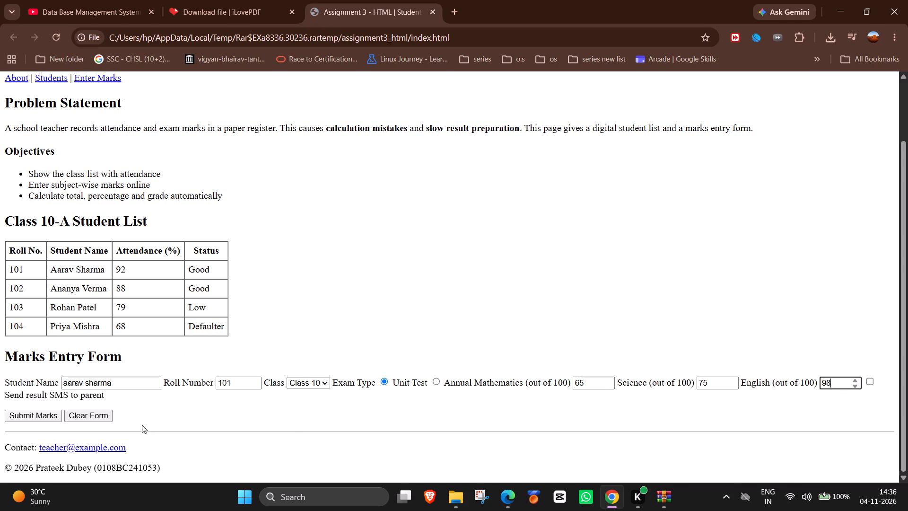
left_click(45, 417)
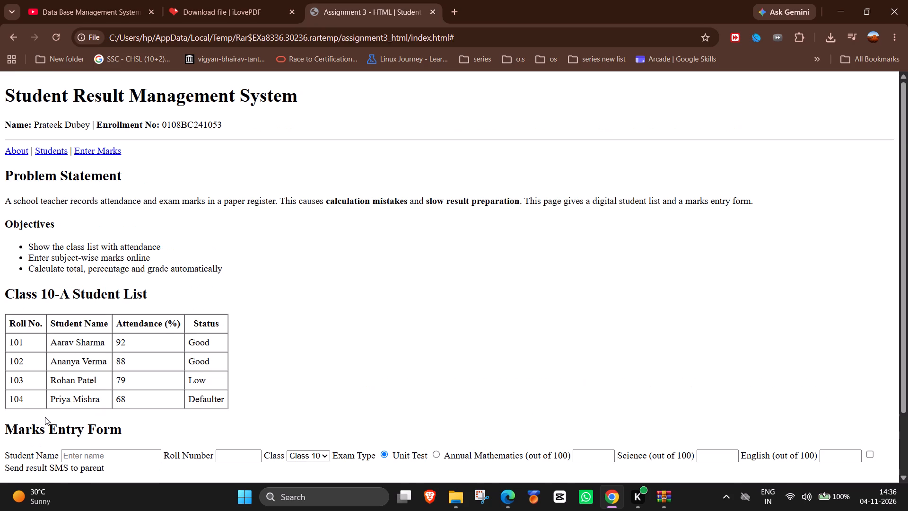
Review the Assignment 3 page and test its Enter Marks and Students navigation links.
scroll(348, 353, "down", 3)
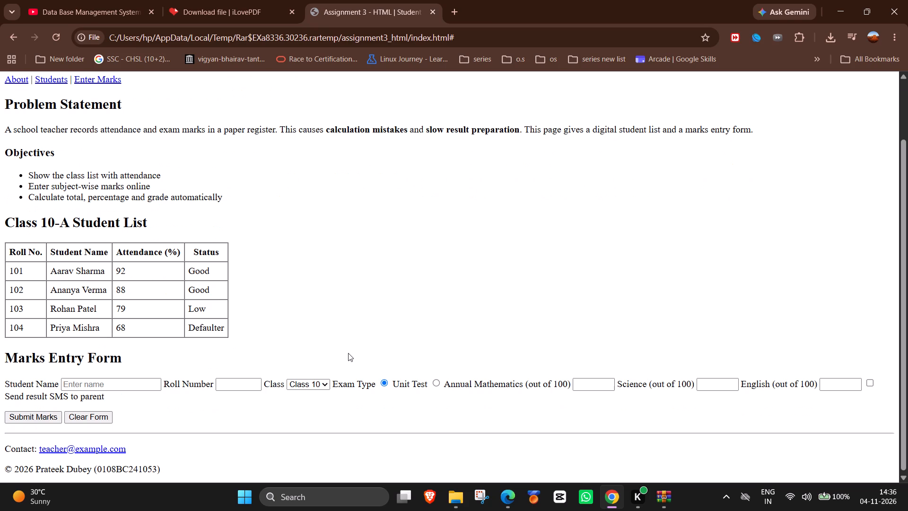
scroll(348, 353, "down", 1)
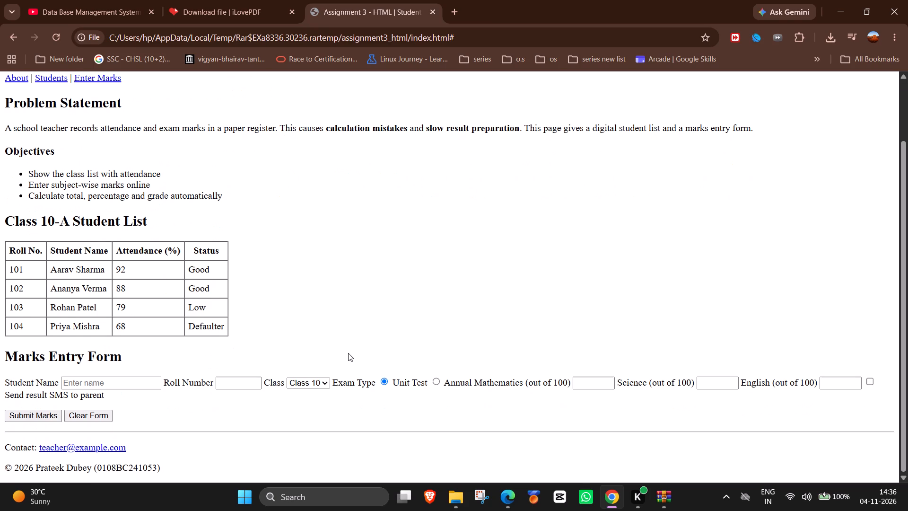
scroll(348, 353, "down", 1)
scroll(348, 353, "up", 3)
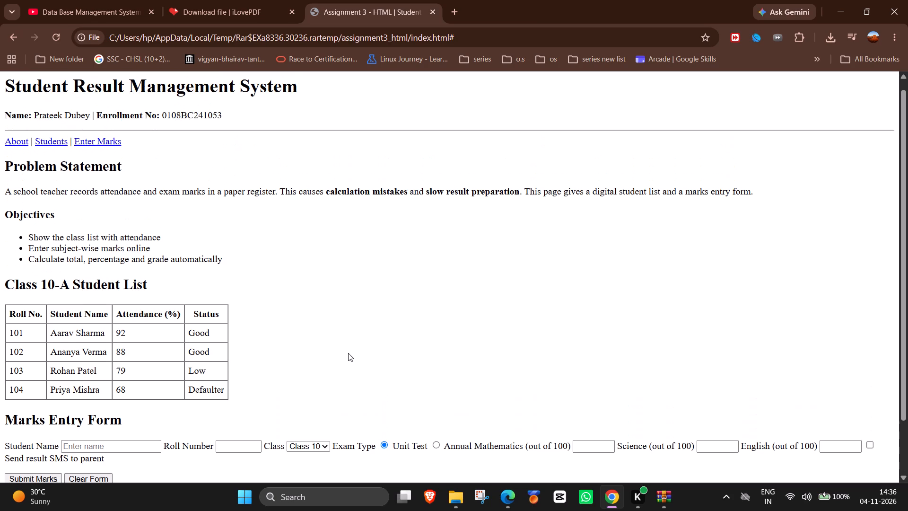
scroll(348, 353, "down", 2)
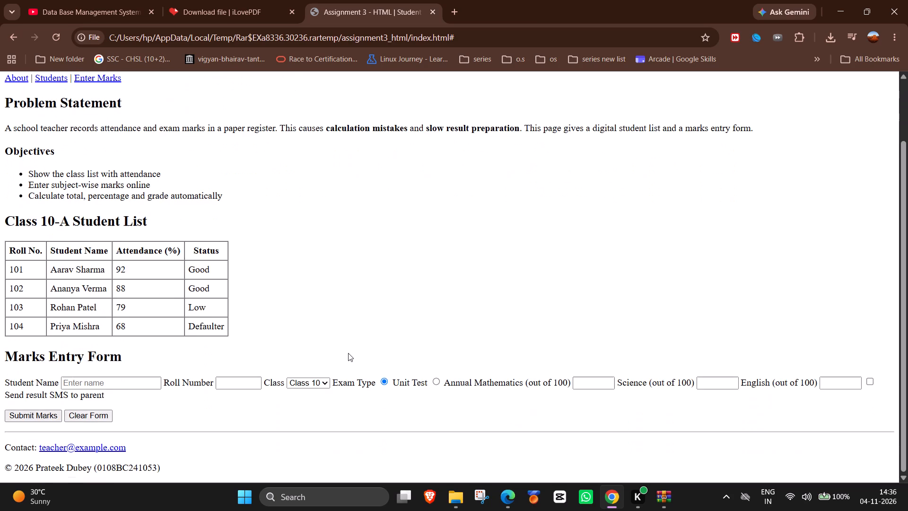
scroll(348, 353, "down", 1)
scroll(348, 353, "up", 4)
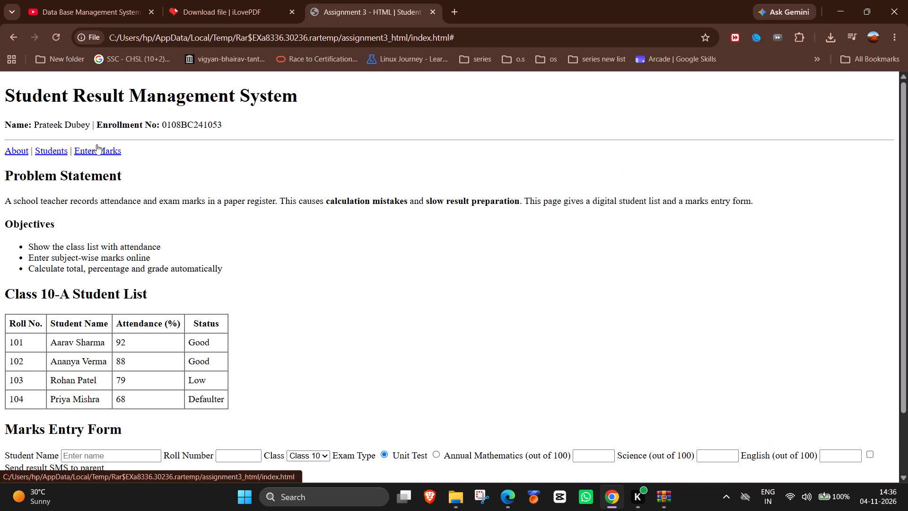
left_click(96, 144)
left_click(87, 151)
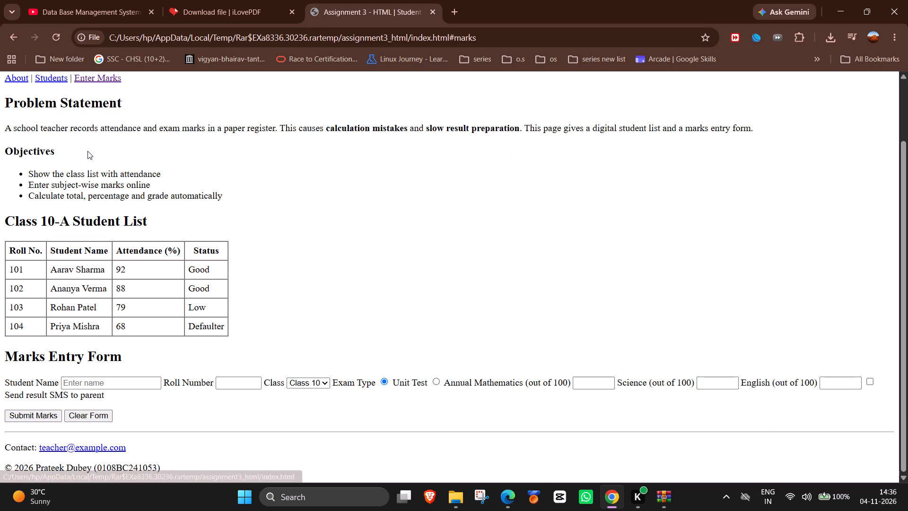
scroll(87, 151, "up", 1)
left_click(51, 149)
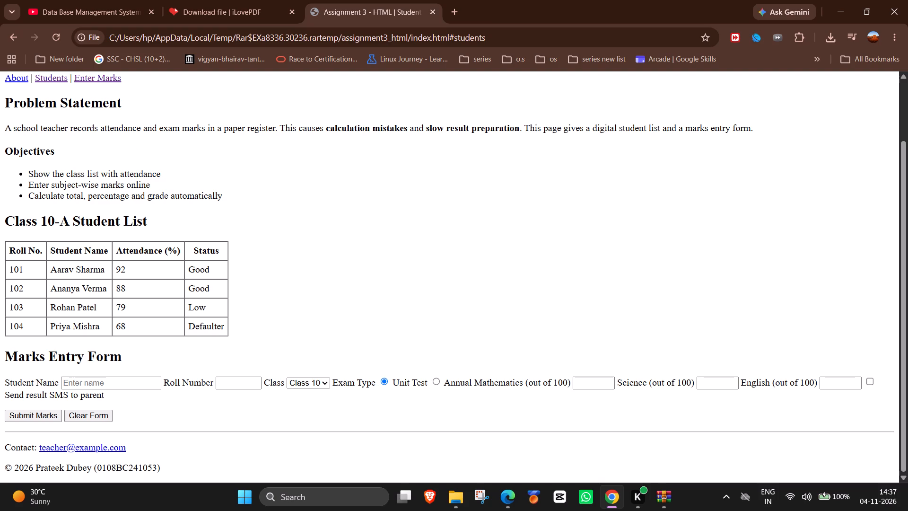
scroll(159, 176, "up", 3)
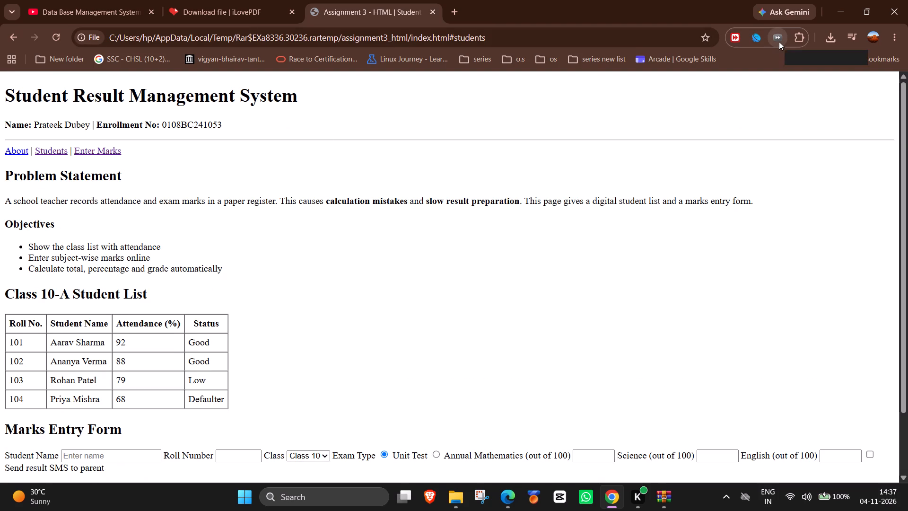
left_click(847, 4)
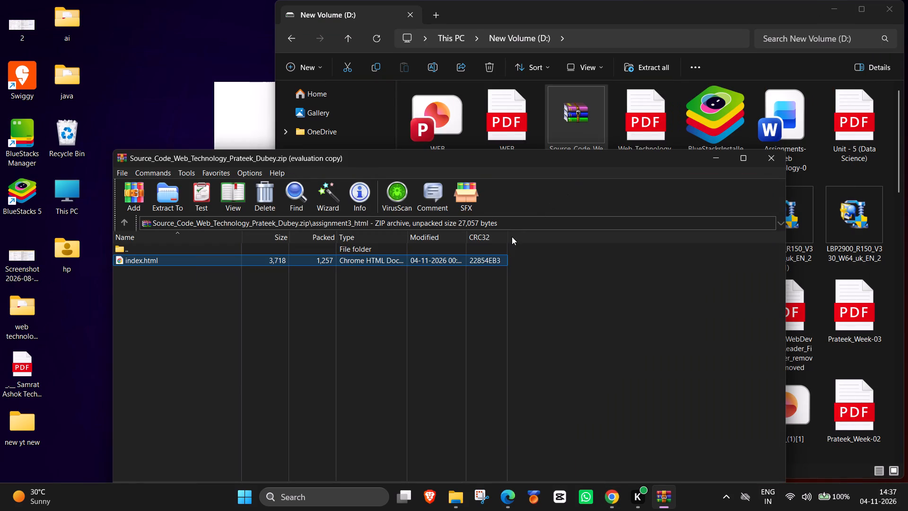
Open index.html from the archive's assignment4_css folder in Chrome and review the styled page down to its footer.
left_click(123, 221)
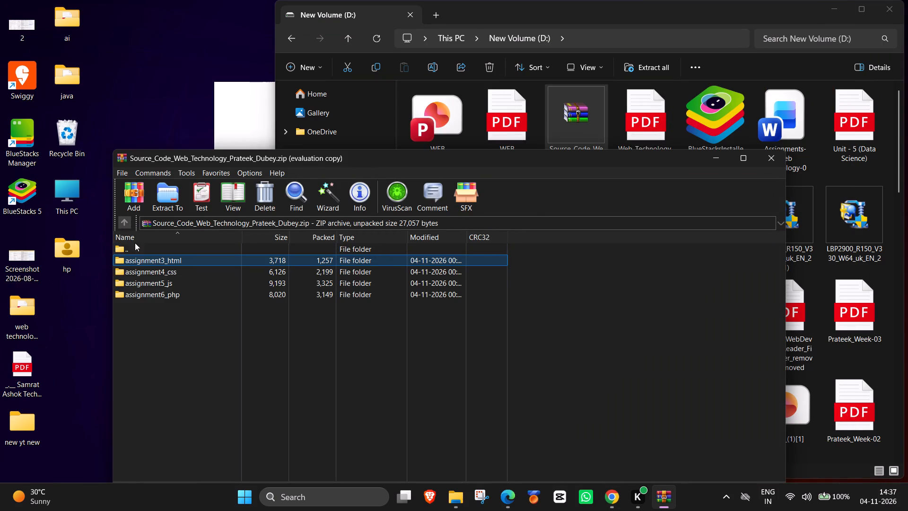
double_click(150, 269)
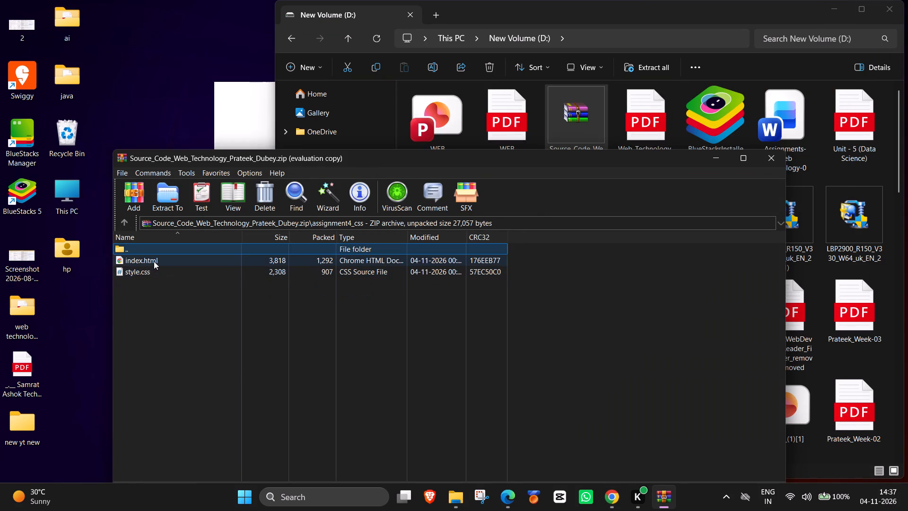
double_click(154, 261)
scroll(443, 284, "down", 5)
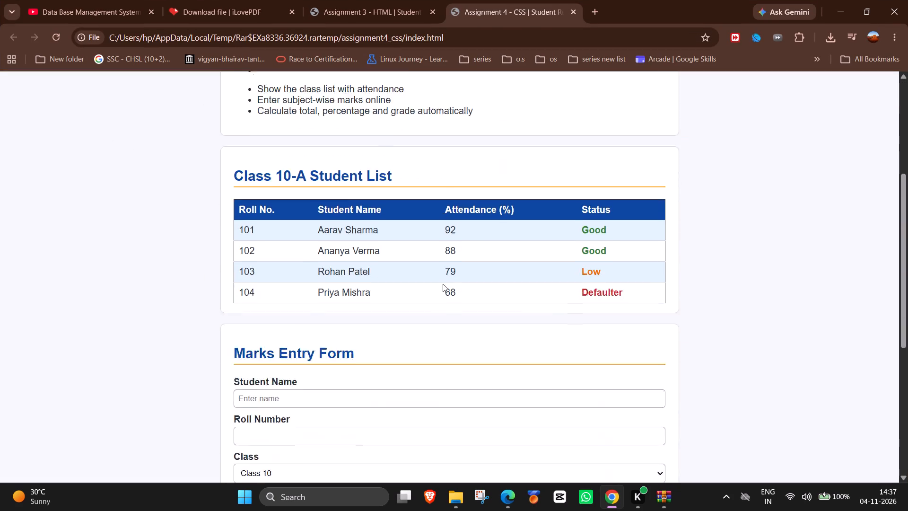
scroll(443, 284, "down", 1)
scroll(321, 236, "down", 4)
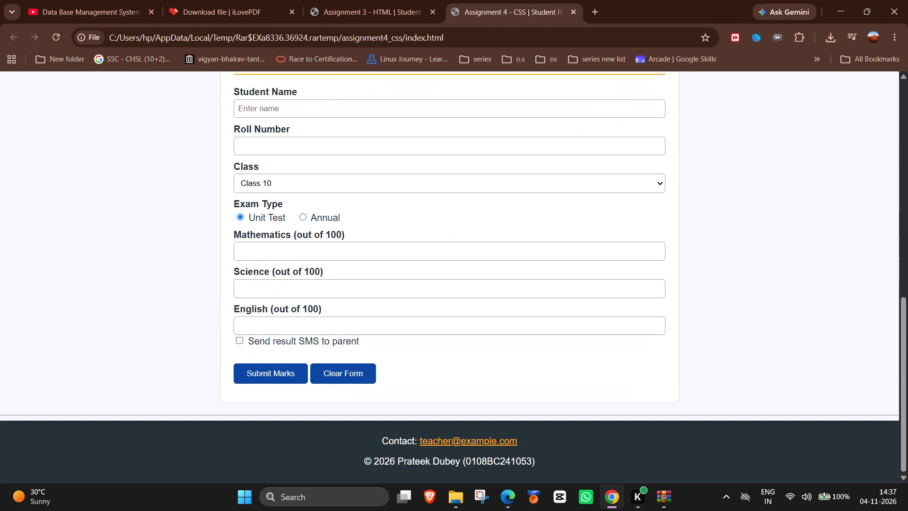
scroll(321, 236, "down", 1)
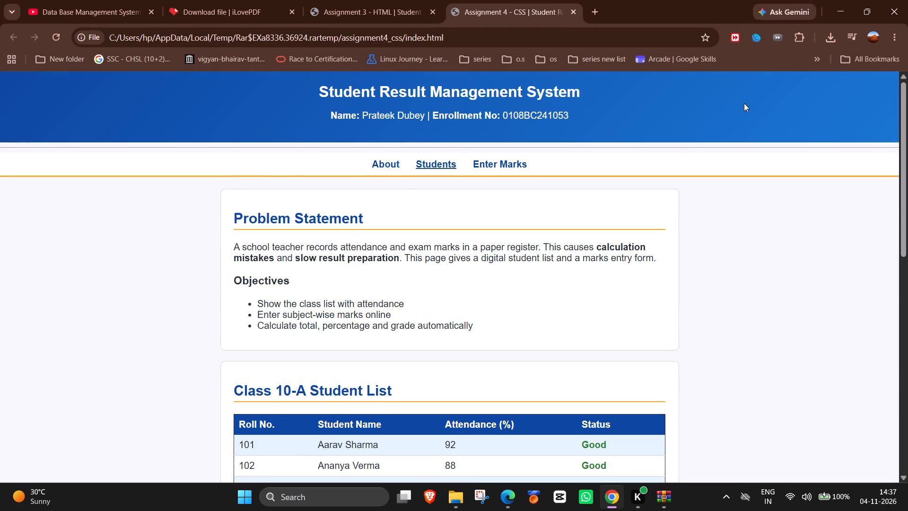
left_click(846, 15)
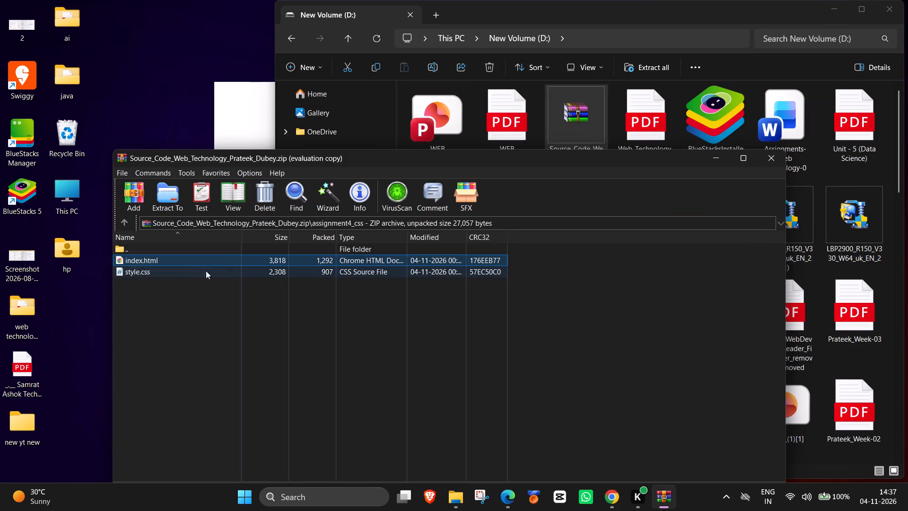
Examine style.css from the assignment4_css folder in Visual Studio Code, and close the editor.
double_click(188, 274)
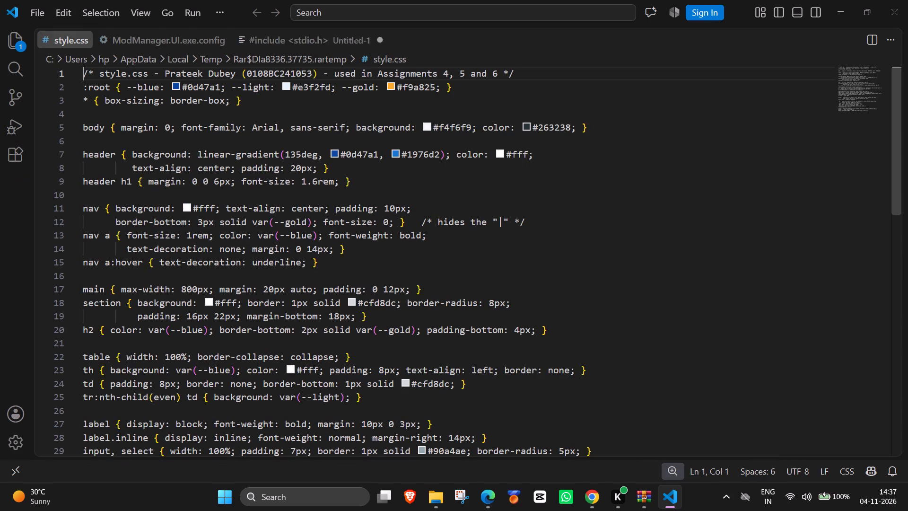
scroll(460, 234, "down", 13)
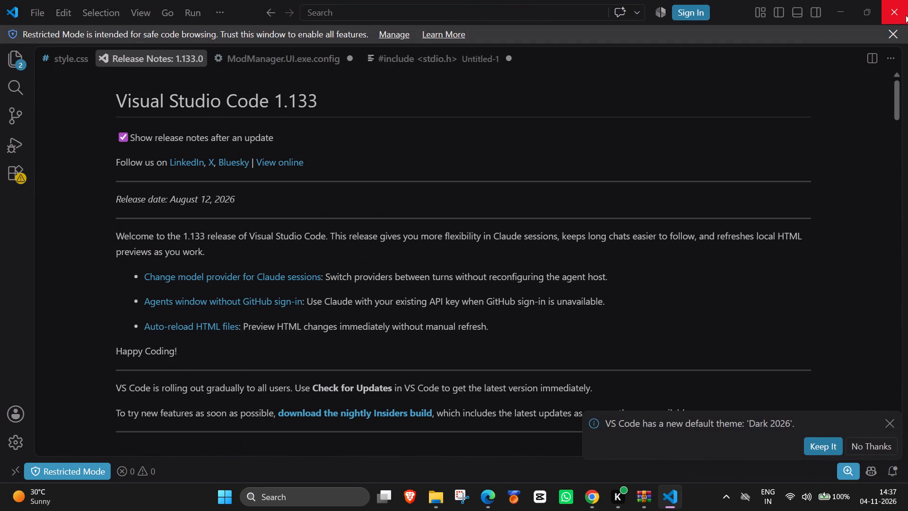
left_click(898, 12)
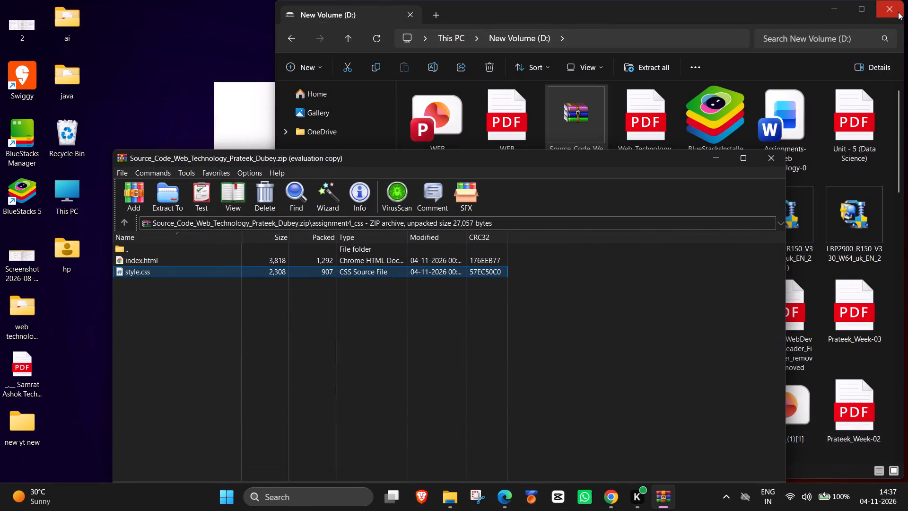
Check the files in the archive's assignment5_js and assignment6_php folders, and close the archive.
left_click(130, 221)
double_click(149, 279)
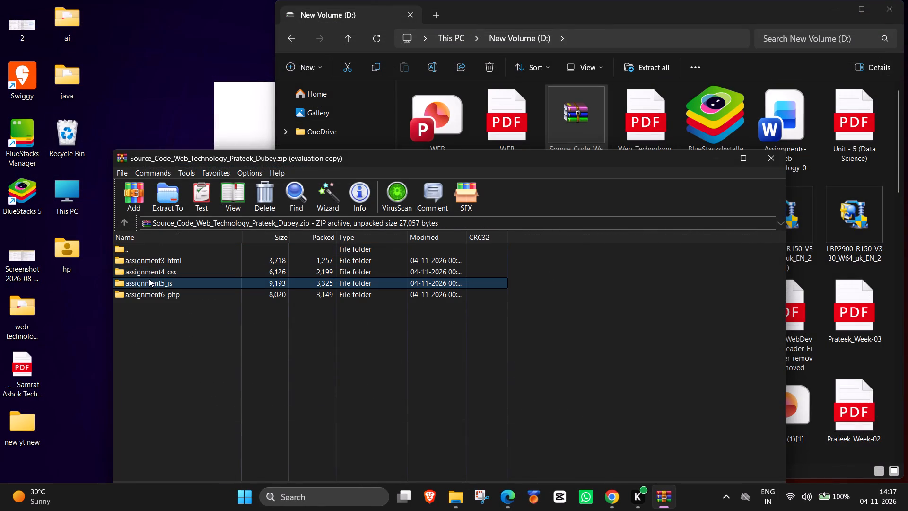
left_click(125, 220)
double_click(167, 295)
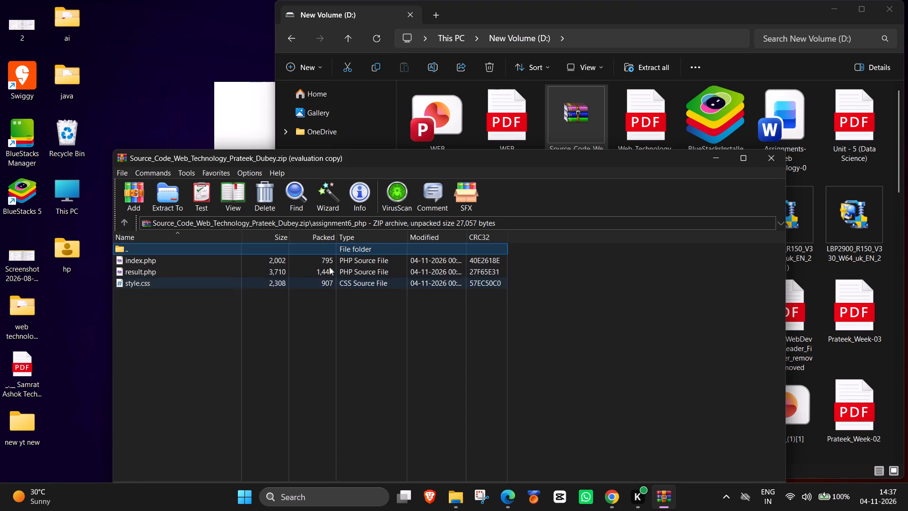
left_click(770, 162)
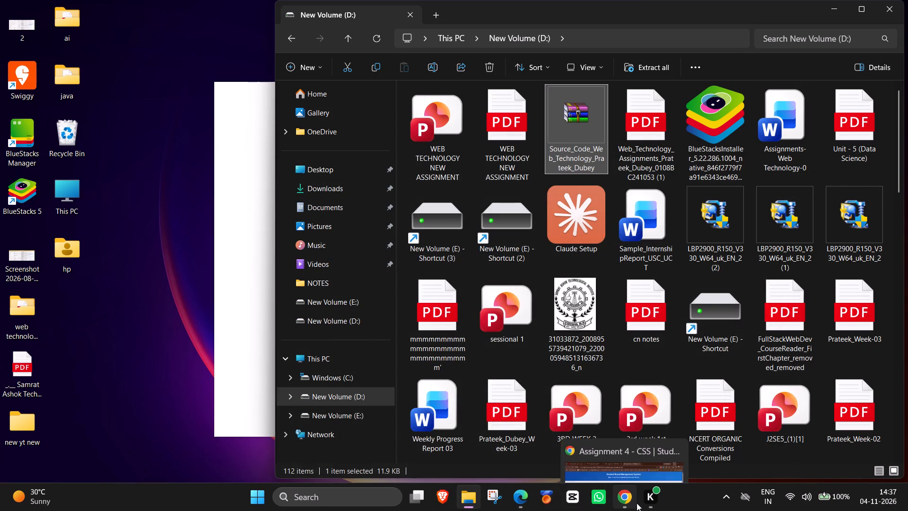
Switch to Chrome and view the Assignment 4 and Assignment 3 pages again.
left_click(637, 503)
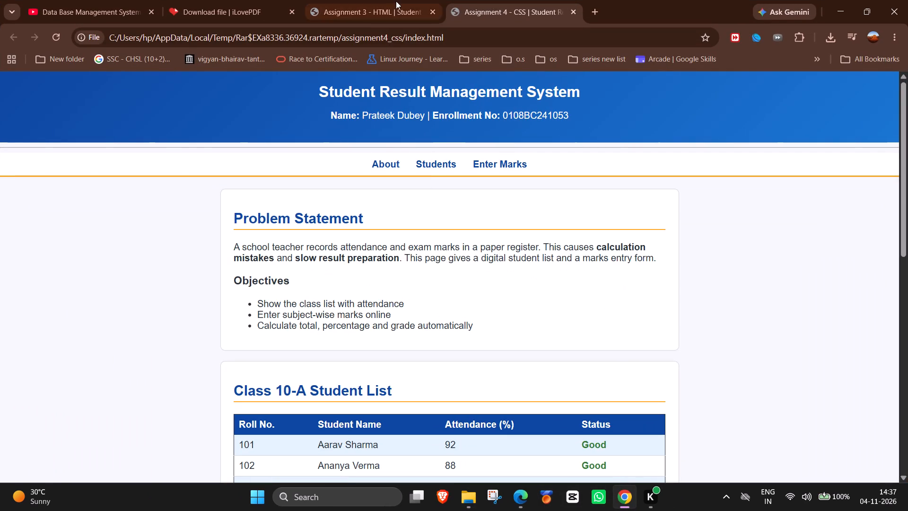
left_click(395, 0)
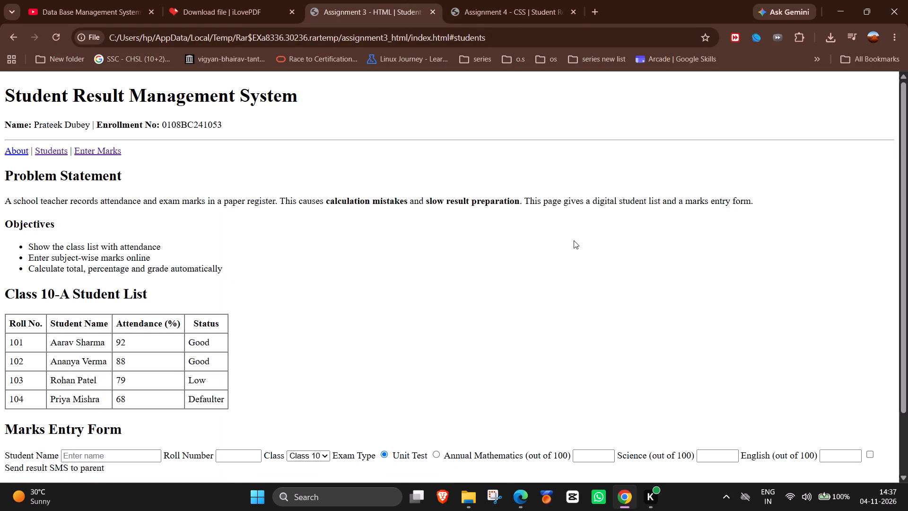
Refresh the D: drive folder, open the WEB TECHNOLOGY NEW ASSIGNMENT final PDF, and review its cover, index and Assignments 1 to 3.
left_click(461, 488)
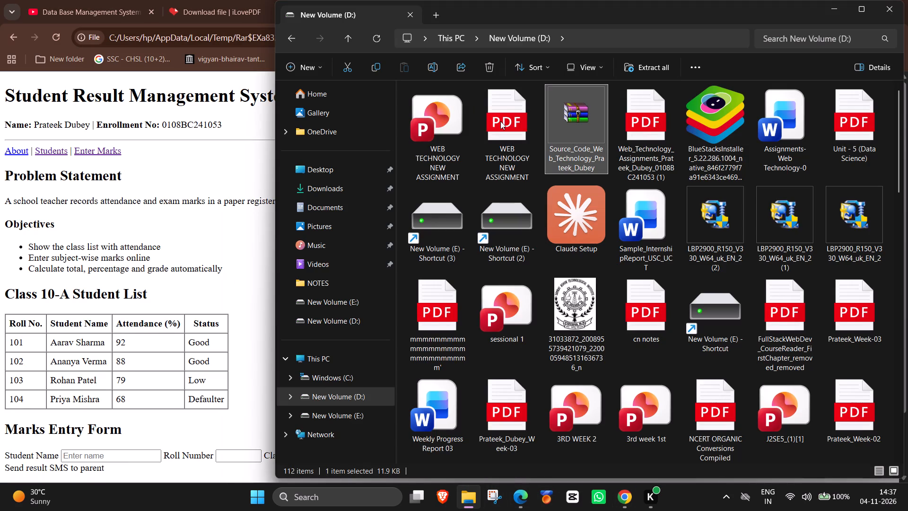
scroll(627, 141, "up", 8)
left_click(374, 41)
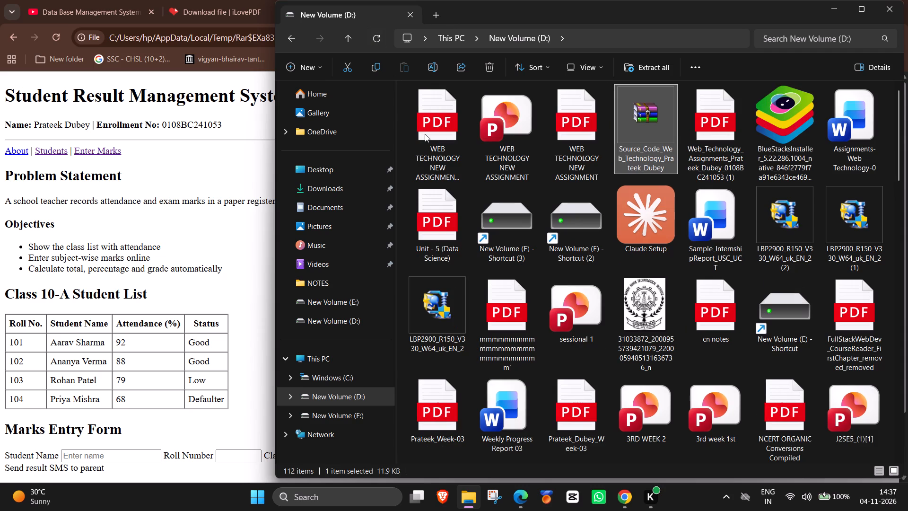
double_click(425, 134)
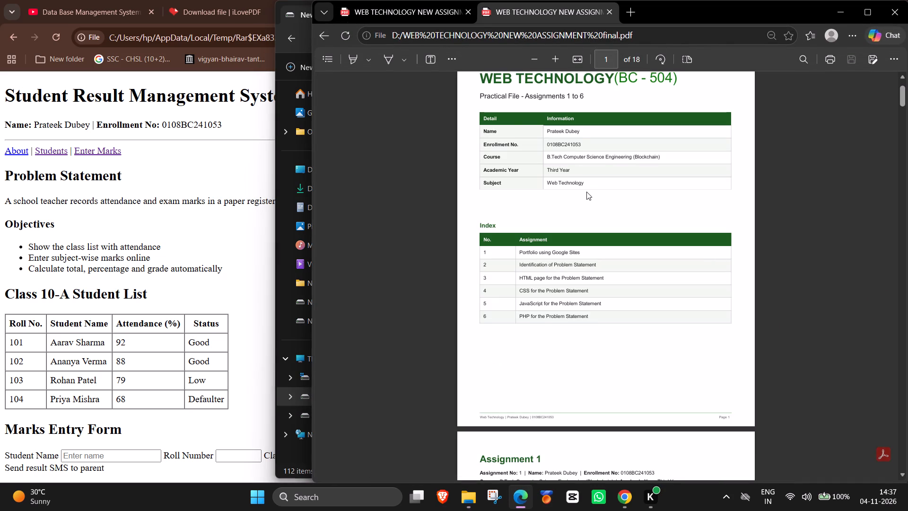
scroll(586, 192, "down", 7)
scroll(586, 192, "up", 1)
scroll(586, 192, "down", 4)
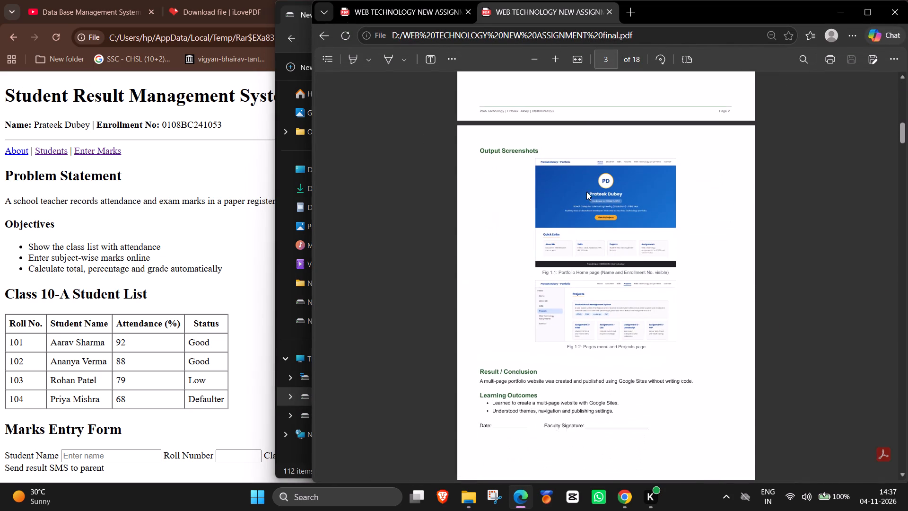
scroll(586, 192, "down", 8)
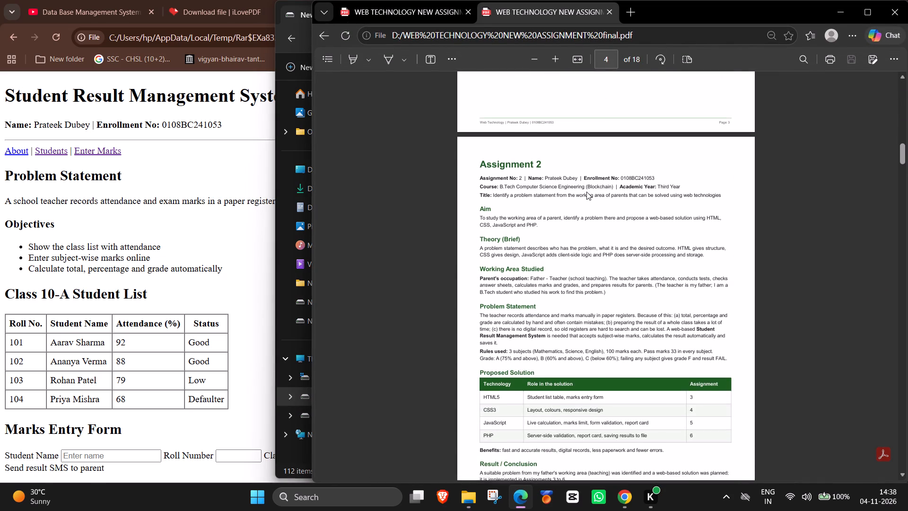
scroll(586, 192, "down", 4)
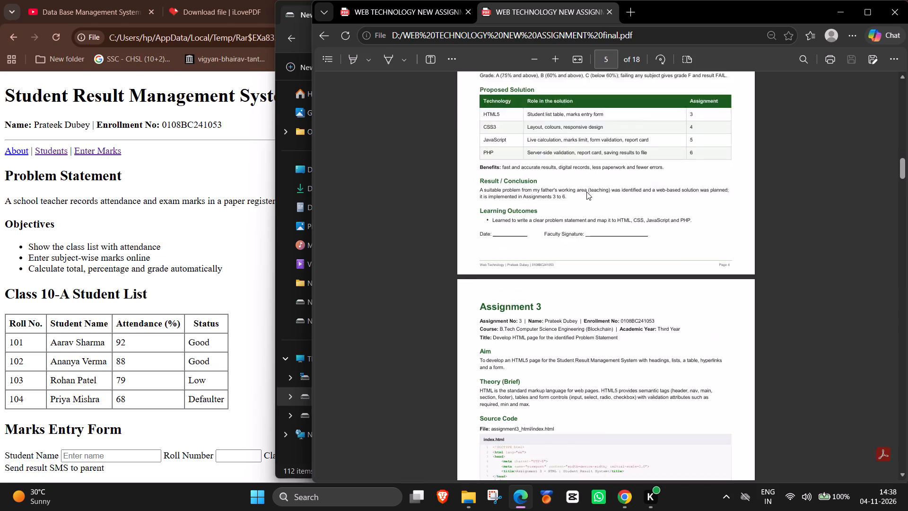
scroll(586, 192, "down", 9)
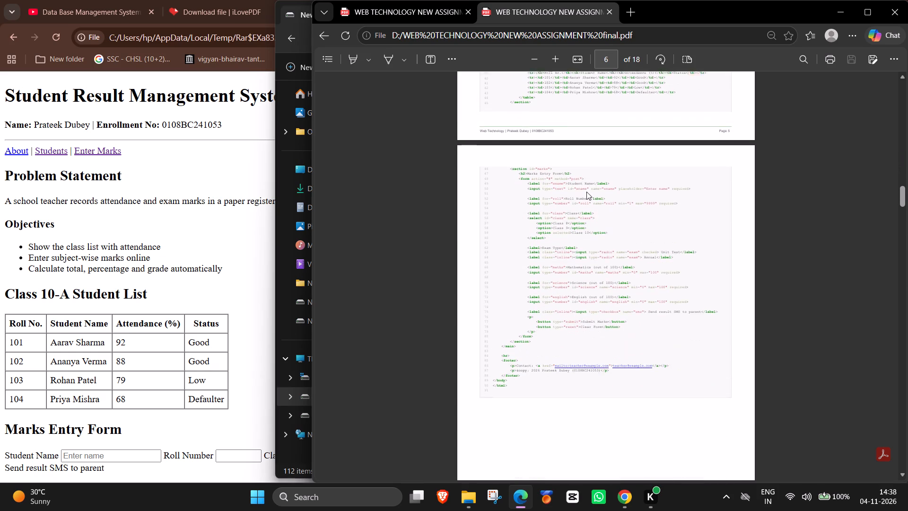
scroll(586, 192, "down", 8)
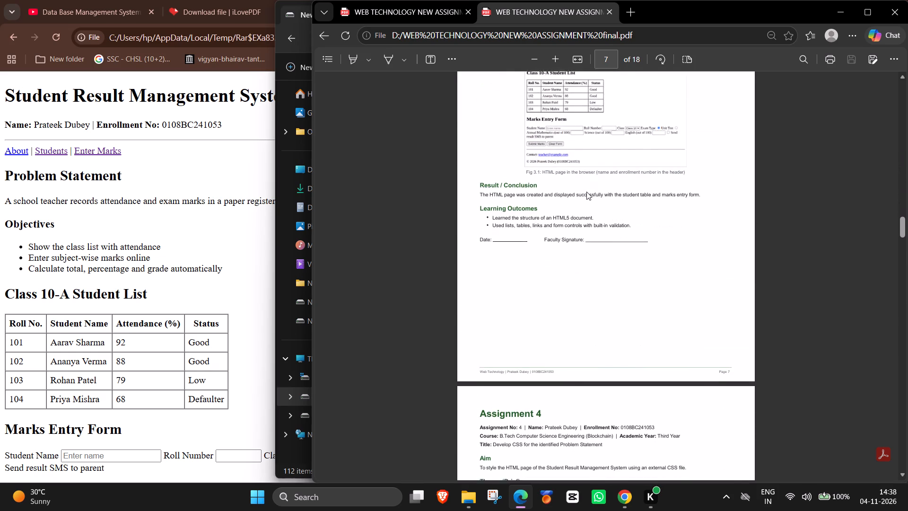
Review Assignments 4 to 6 through the last page of the PDF, and close the PDF and the folder window.
scroll(586, 192, "down", 10)
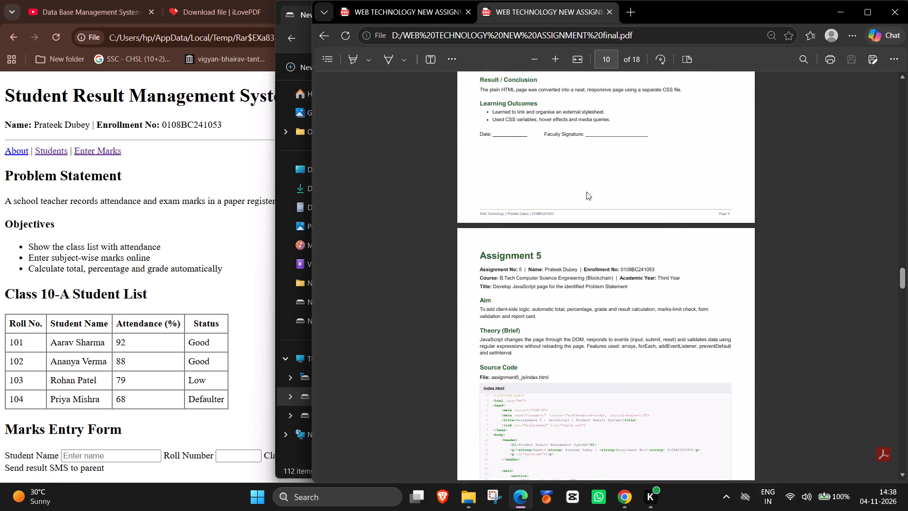
scroll(586, 192, "down", 9)
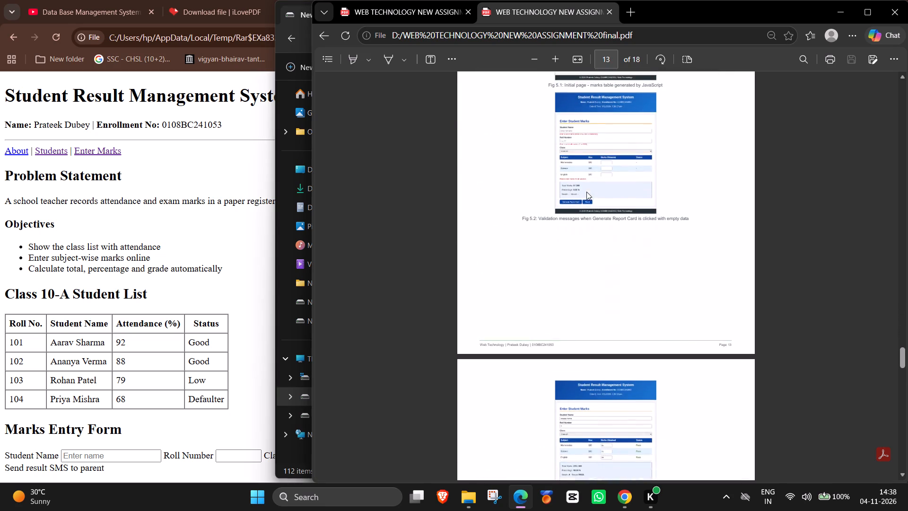
scroll(586, 192, "down", 9)
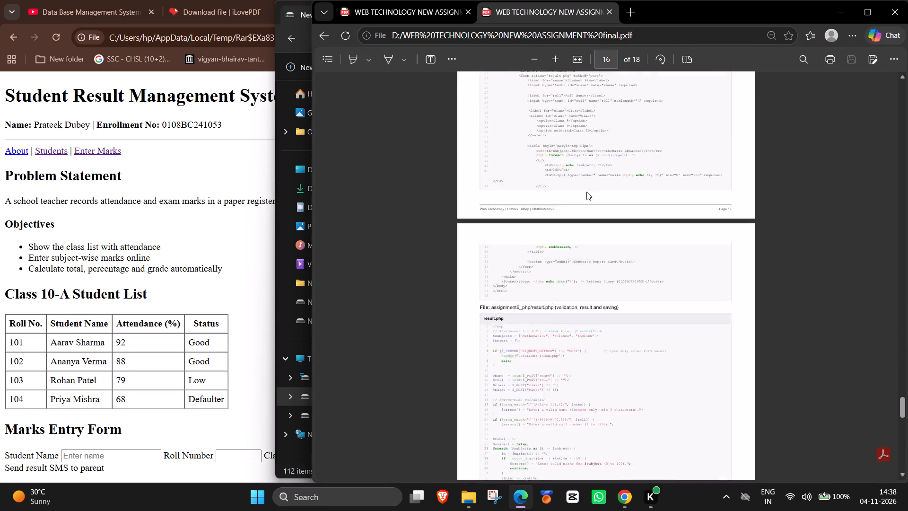
scroll(586, 192, "down", 12)
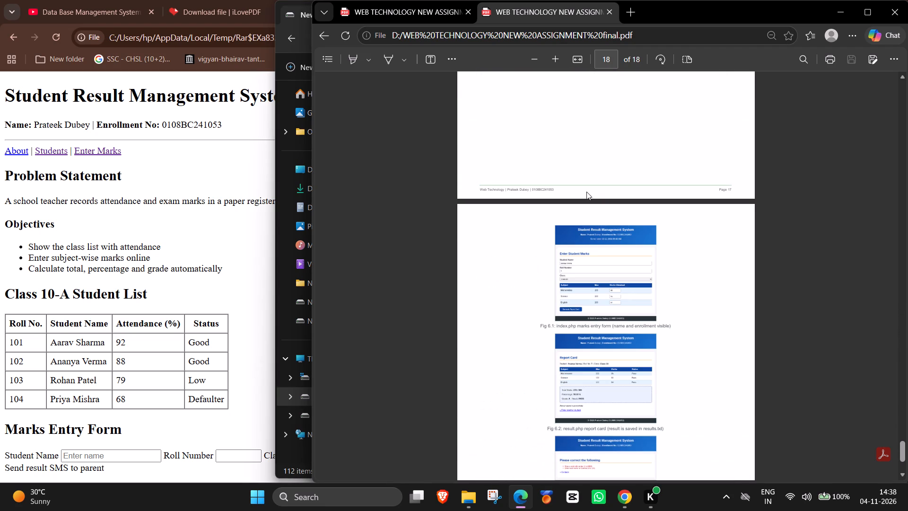
scroll(586, 192, "down", 5)
scroll(586, 192, "up", 1)
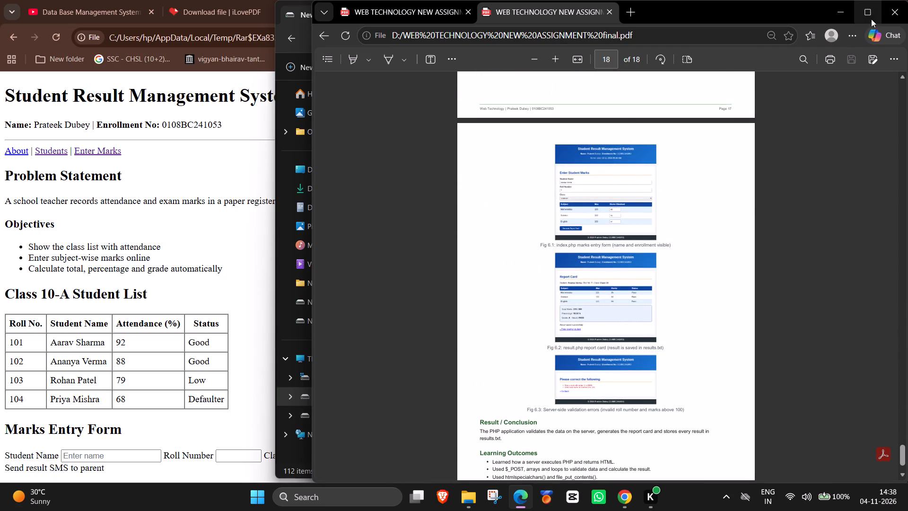
left_click(884, 14)
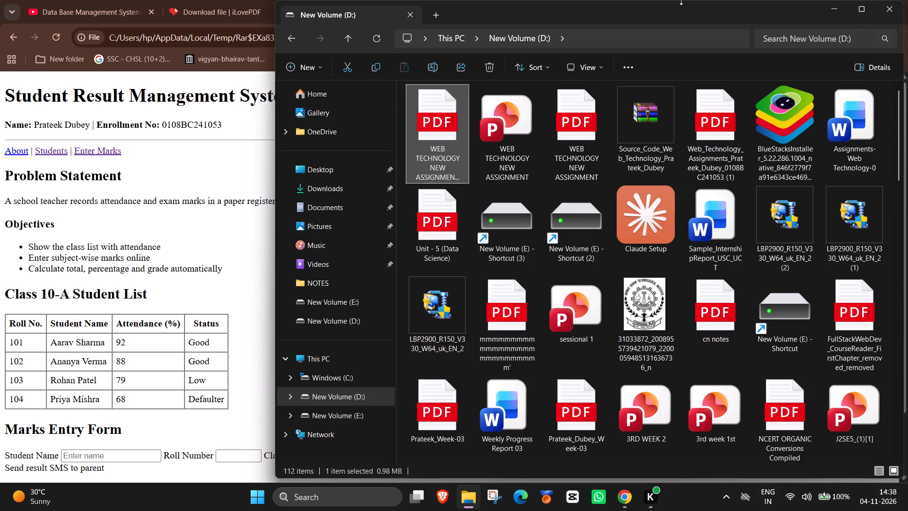
left_click(875, 11)
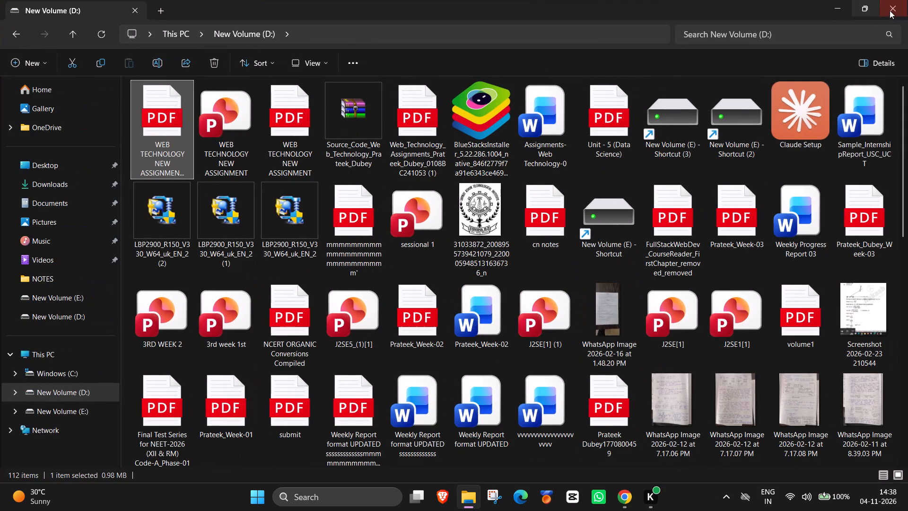
left_click(891, 10)
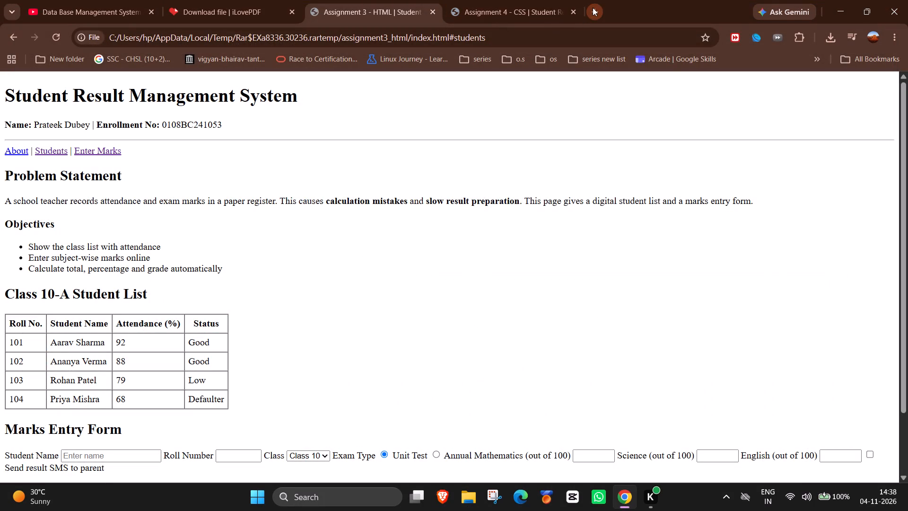
Open the Assignment I-VI Web Technology page of Google Classroom in a new Chrome tab.
left_click(593, 8)
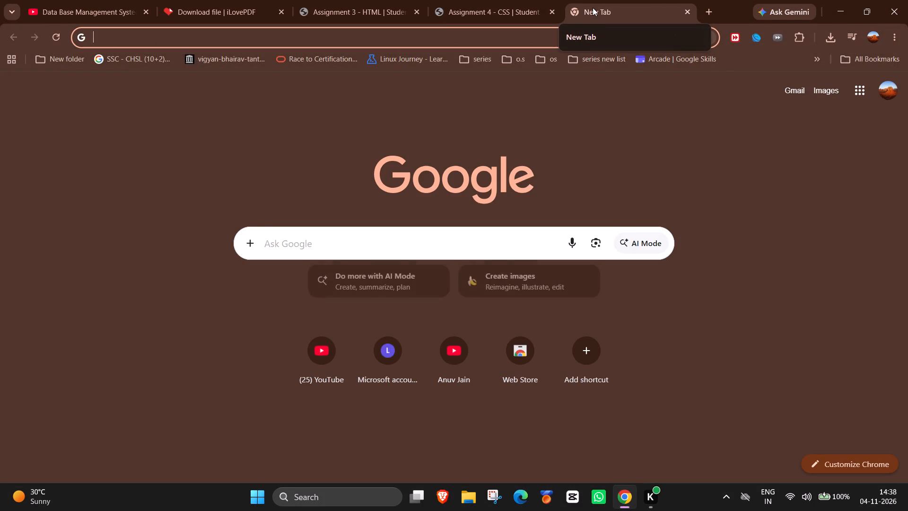
type("class")
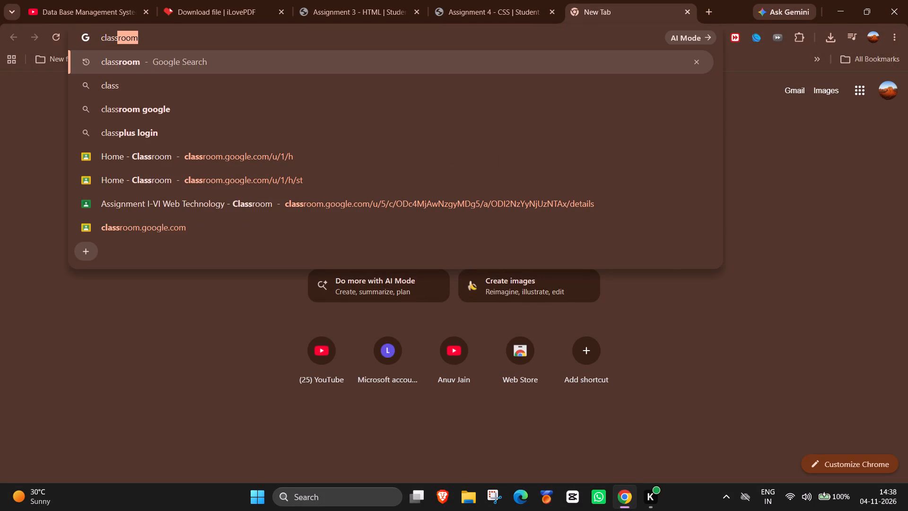
left_click(421, 174)
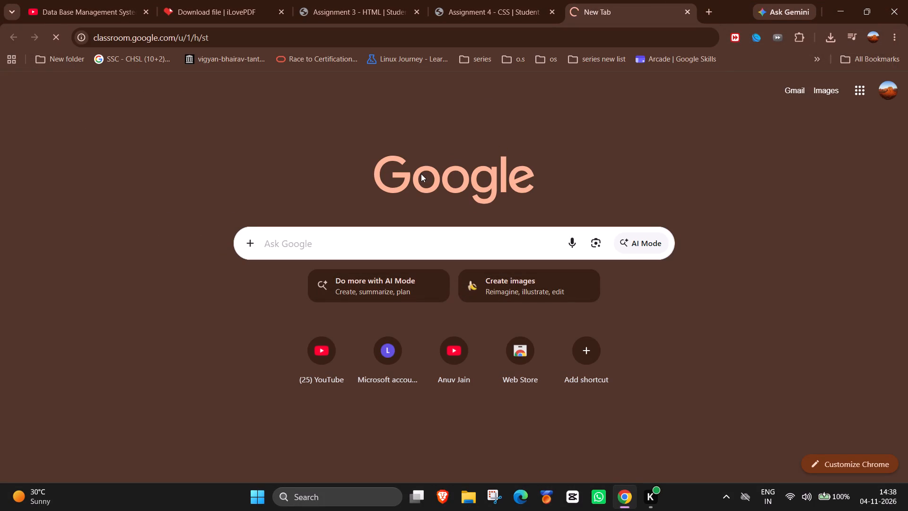
left_click(385, 33)
type("class")
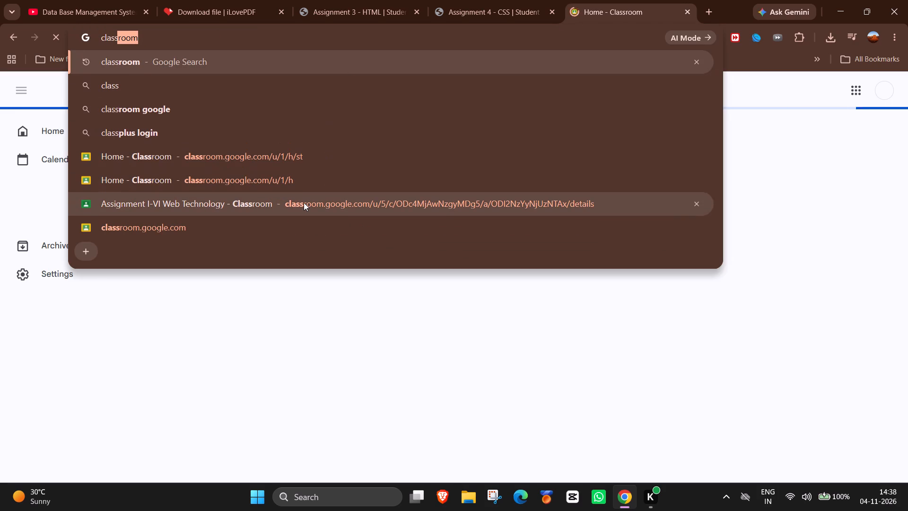
left_click(304, 203)
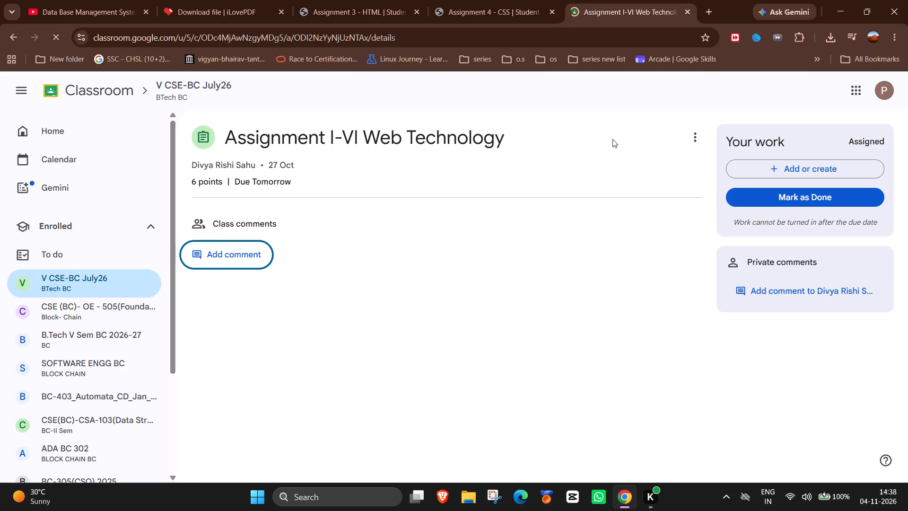
Upload the WEB TECHNOLOGY NEW ASSIGNMENT final PDF from the D: drive as an attachment to the Classroom assignment's work.
scroll(380, 321, "down", 1)
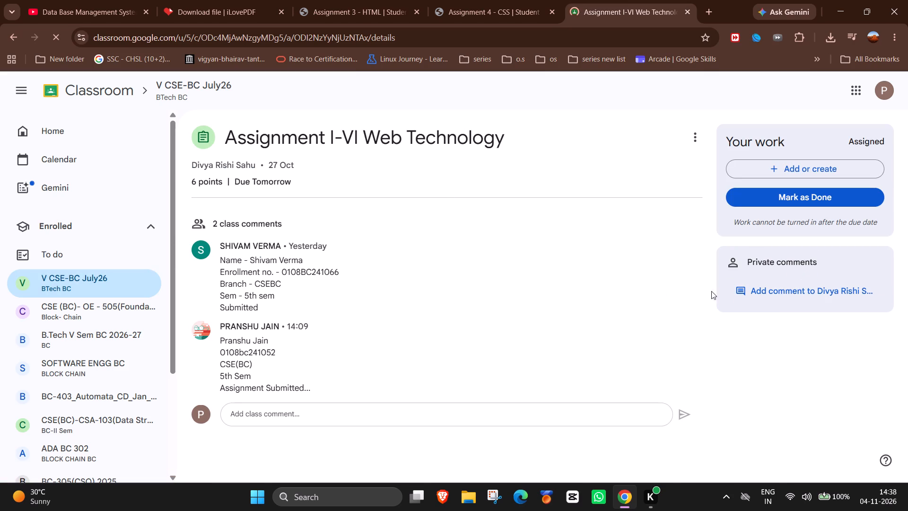
left_click(769, 165)
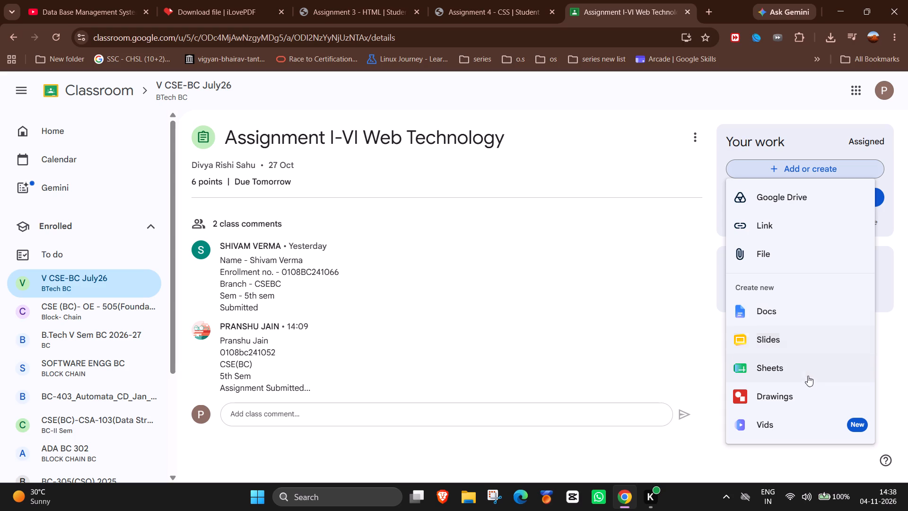
left_click(739, 263)
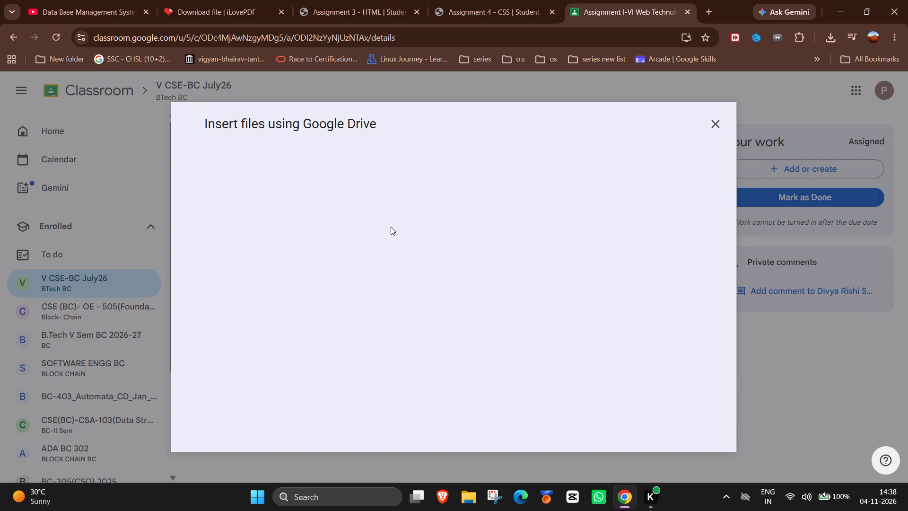
left_click(450, 335)
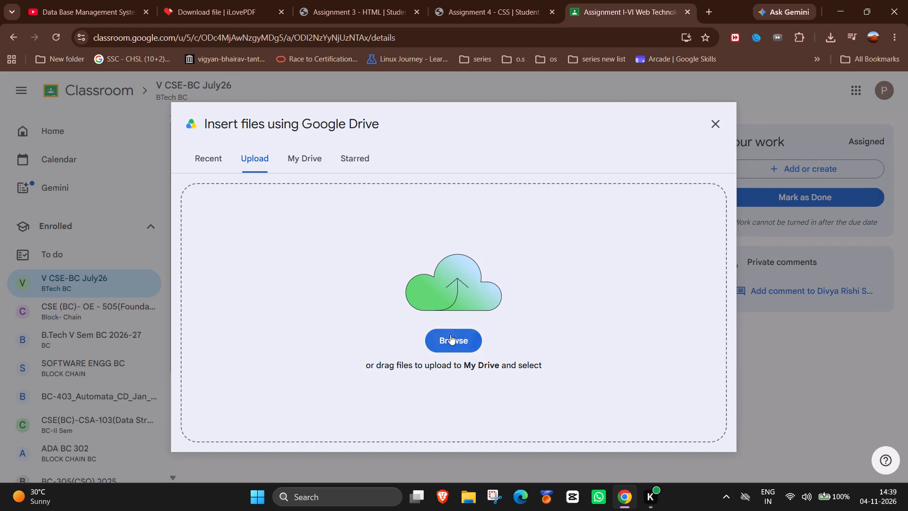
scroll(192, 150, "down", 12)
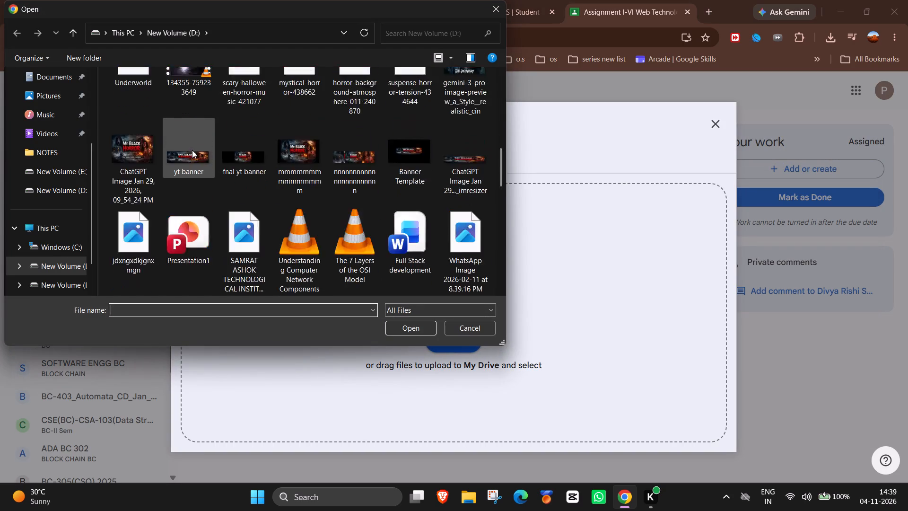
scroll(368, 190, "down", 5)
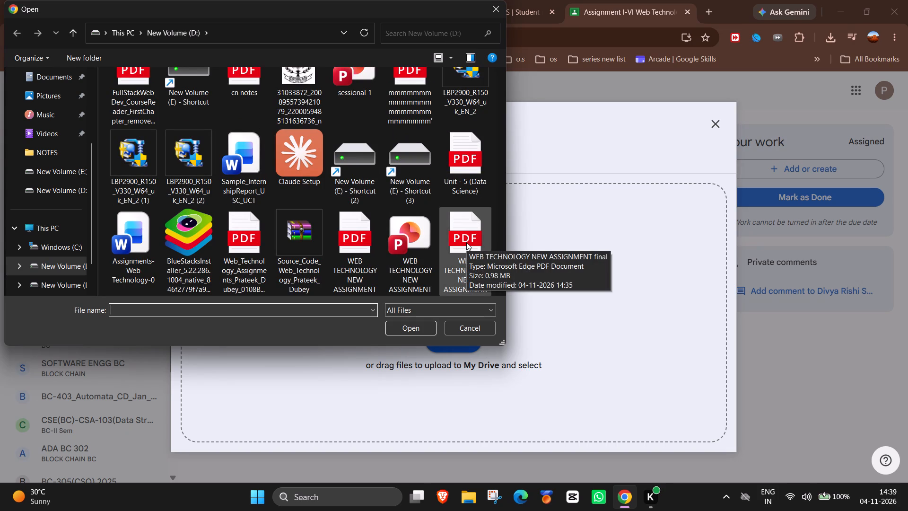
left_click(466, 242)
left_click(419, 326)
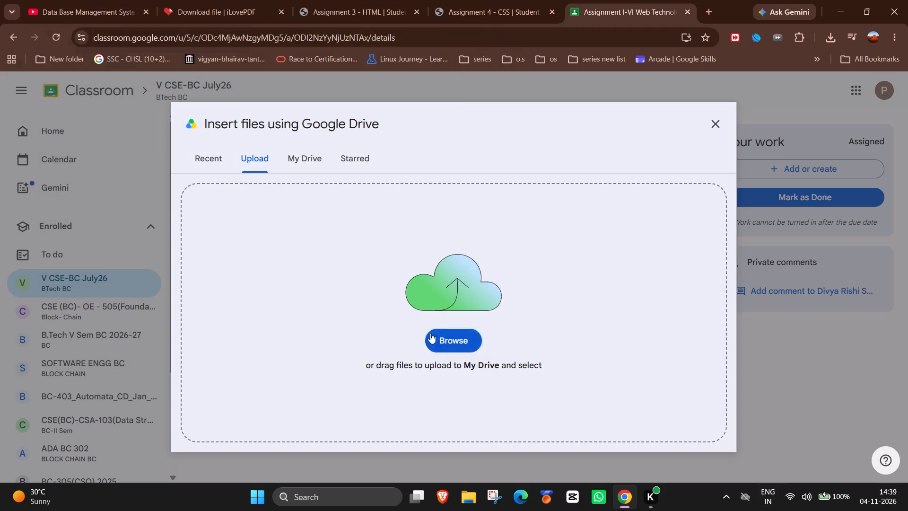
left_click(442, 342)
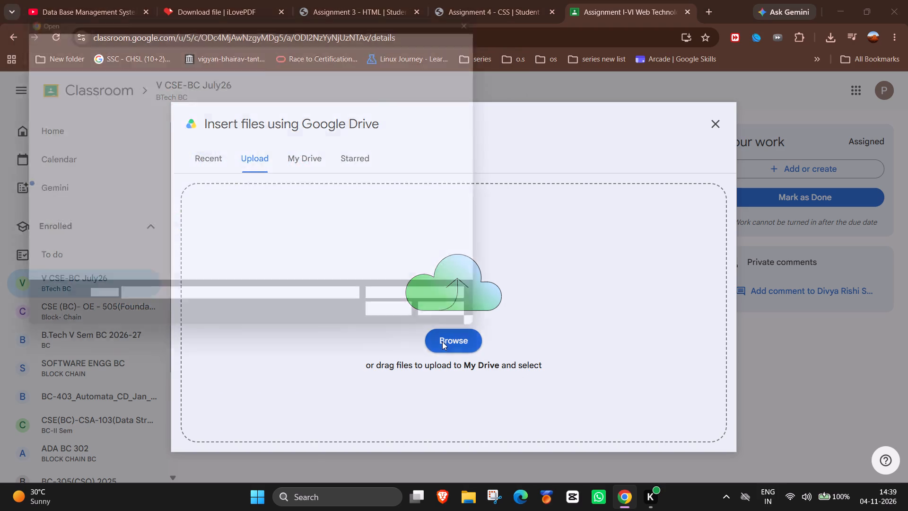
scroll(432, 232, "down", 20)
scroll(432, 232, "down", 6)
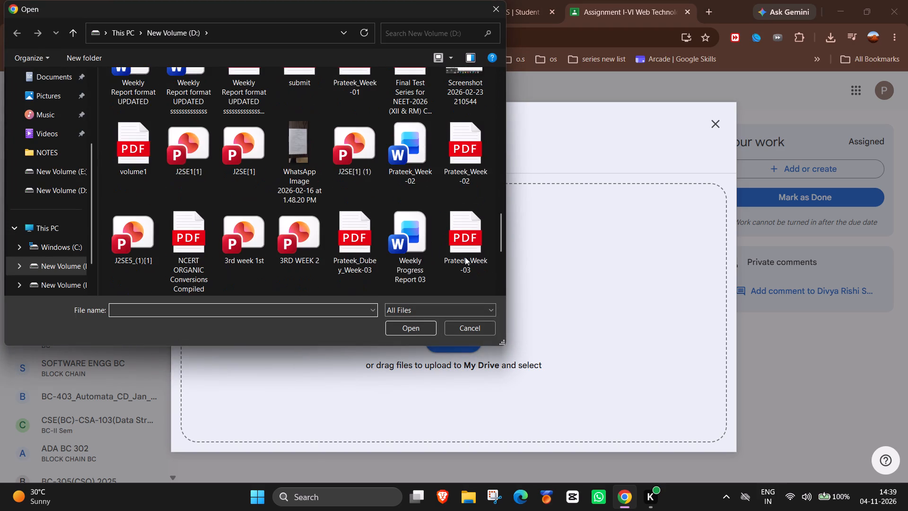
scroll(465, 257, "down", 4)
left_click(465, 257)
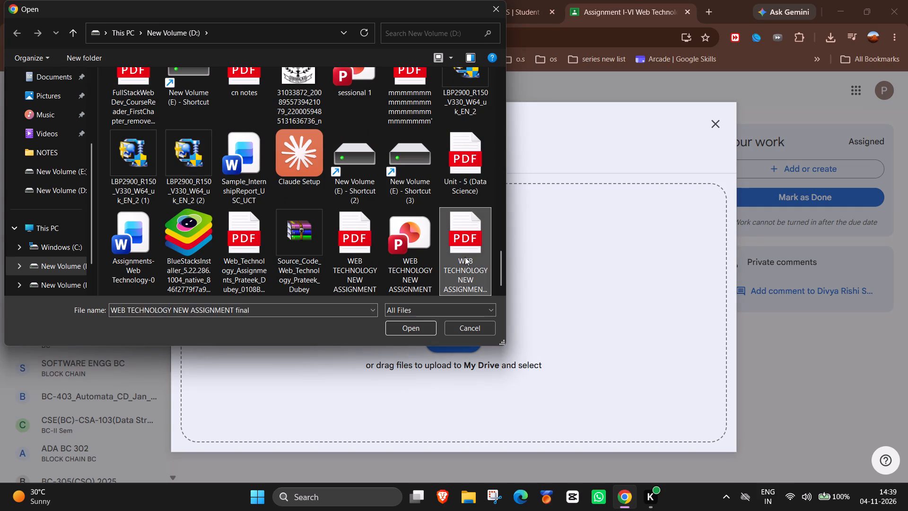
left_click(407, 331)
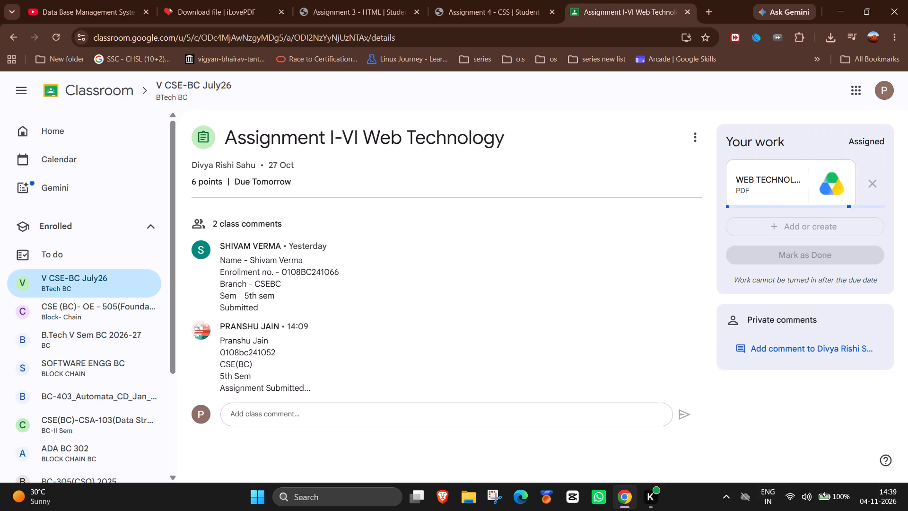
Open the attached WEB TECHNOLOGY NEW ASSIGNMENT final PDF in the Classroom preview, review its cover, index and Assignment 1 screenshots, and close it.
left_click(777, 183)
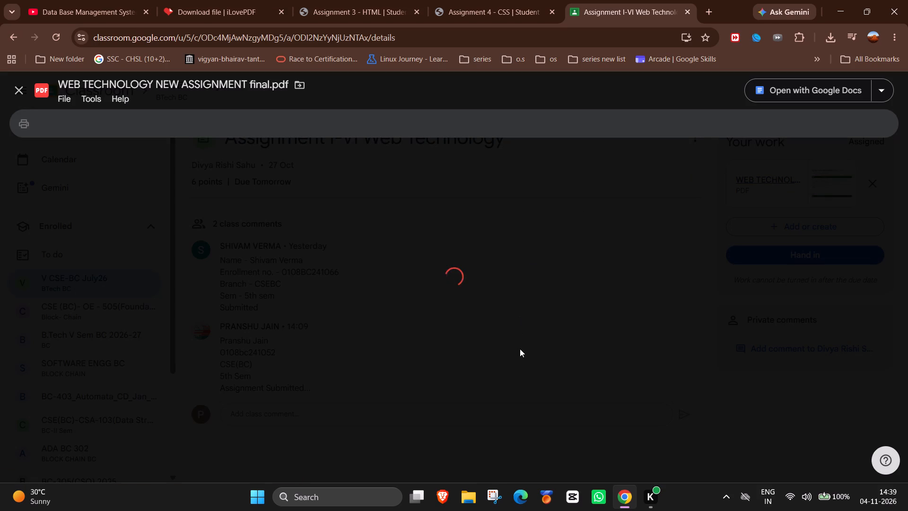
scroll(520, 349, "down", 1)
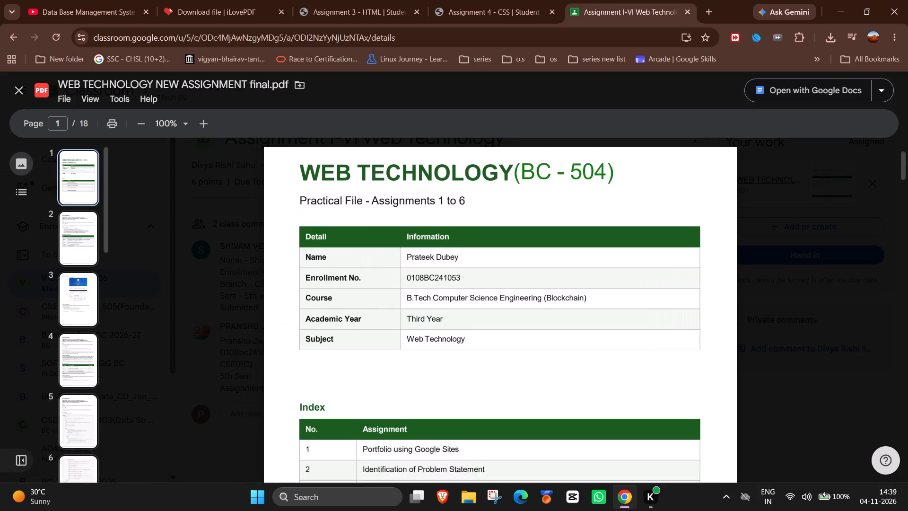
scroll(520, 349, "down", 2)
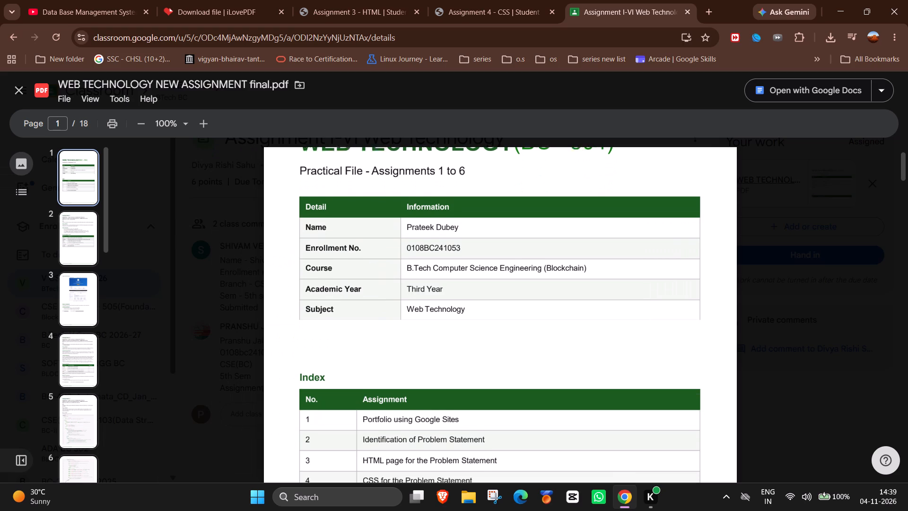
scroll(520, 349, "down", 3)
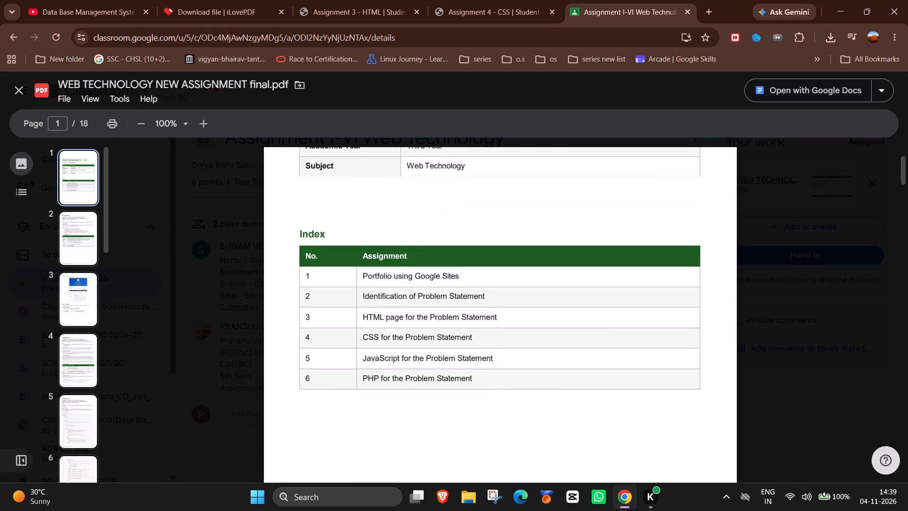
scroll(520, 349, "up", 1)
scroll(520, 349, "down", 3)
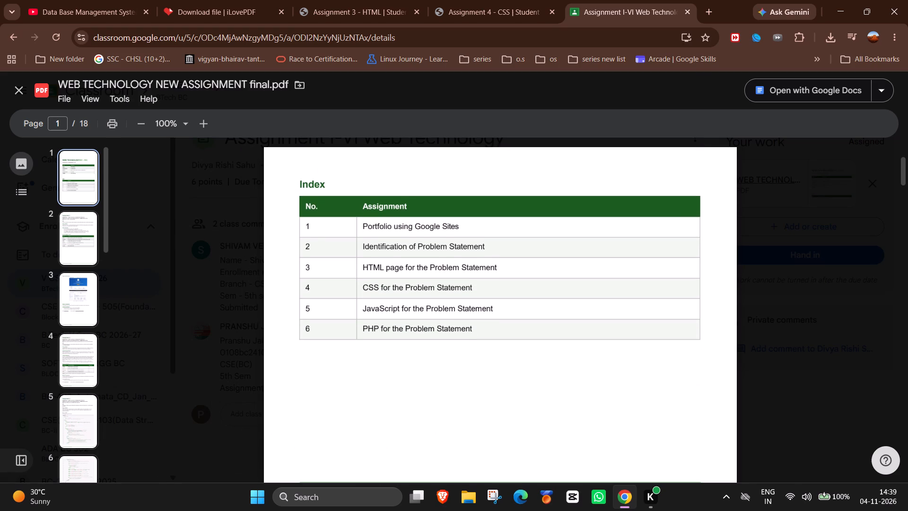
scroll(520, 349, "down", 4)
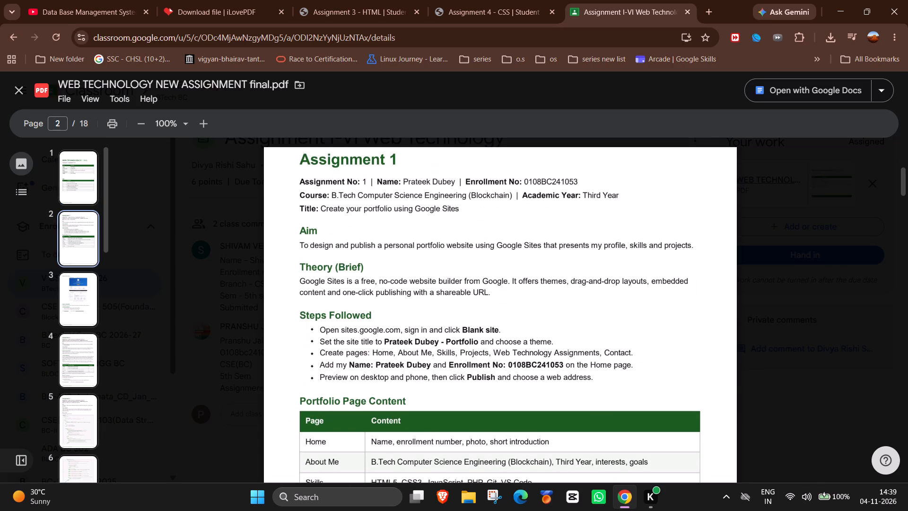
scroll(520, 349, "down", 1)
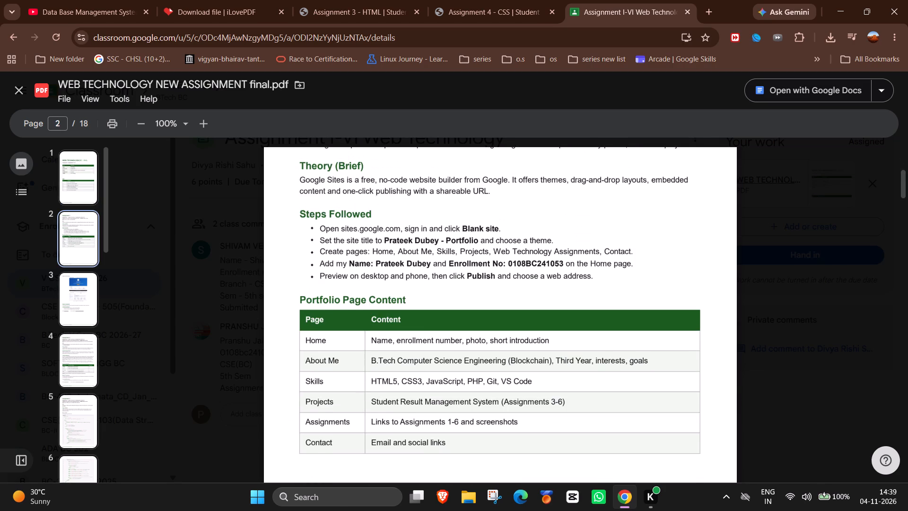
scroll(520, 349, "down", 7)
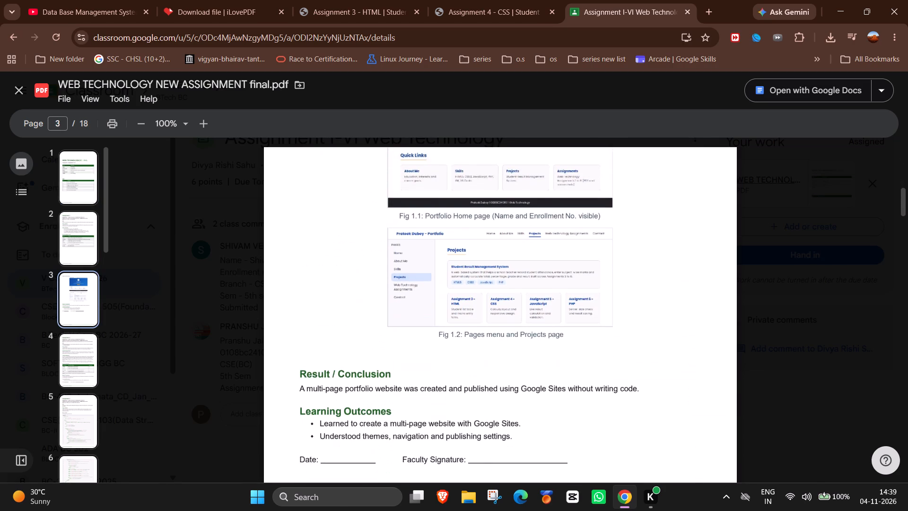
scroll(490, 192, "up", 1)
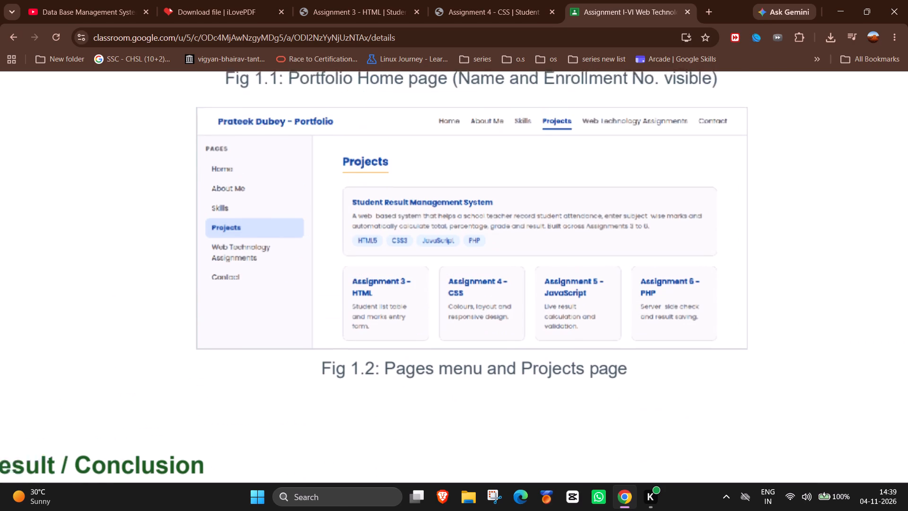
scroll(490, 192, "up", 1)
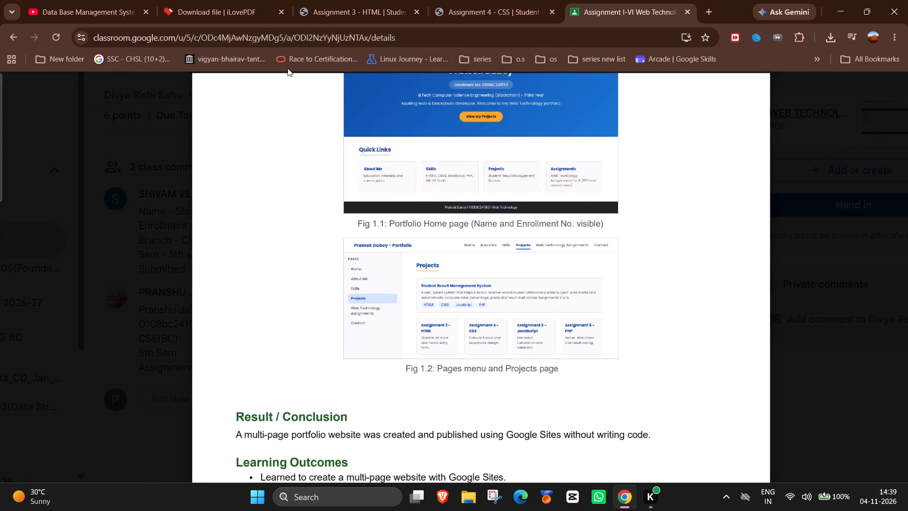
scroll(528, 151, "up", 2)
scroll(536, 203, "up", 4)
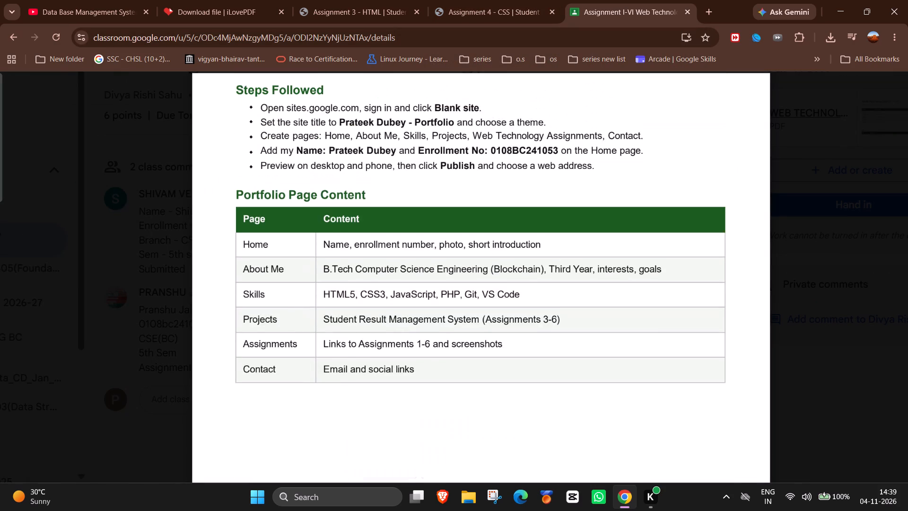
scroll(593, 211, "up", 7)
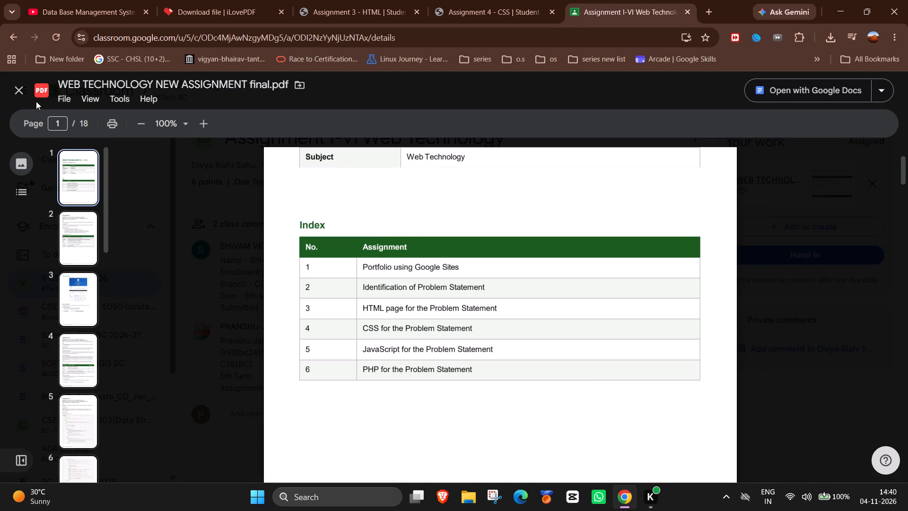
left_click(26, 96)
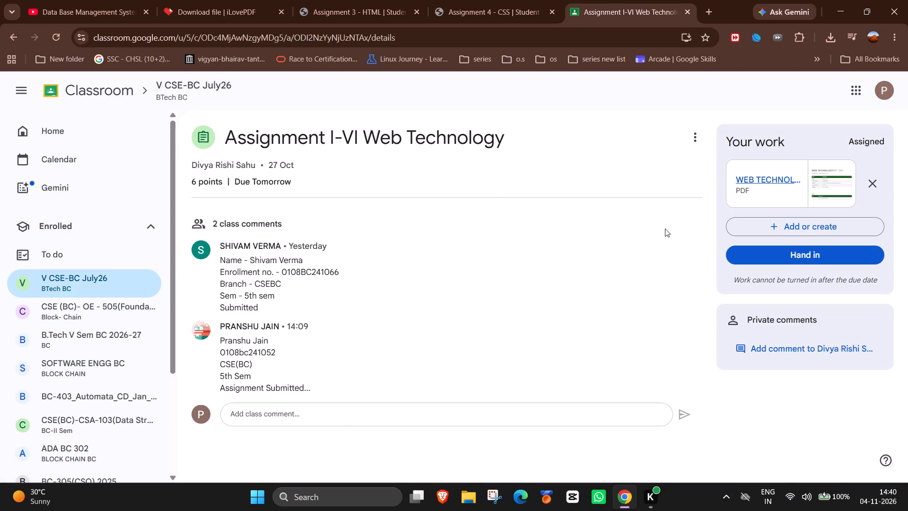
Replace the attached final PDF with the WEB TECHNOLOGY NEW ASSIGNMENT PDF uploaded from the D: drive.
left_click(873, 183)
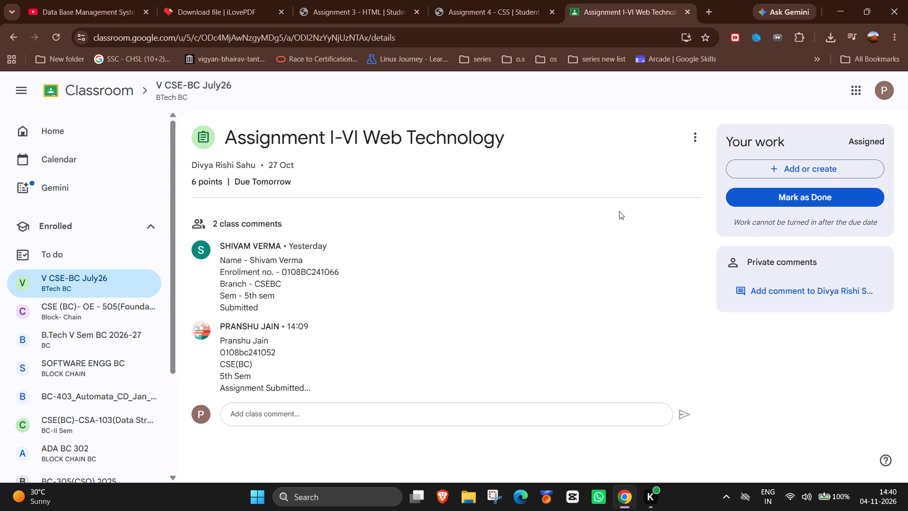
left_click(760, 161)
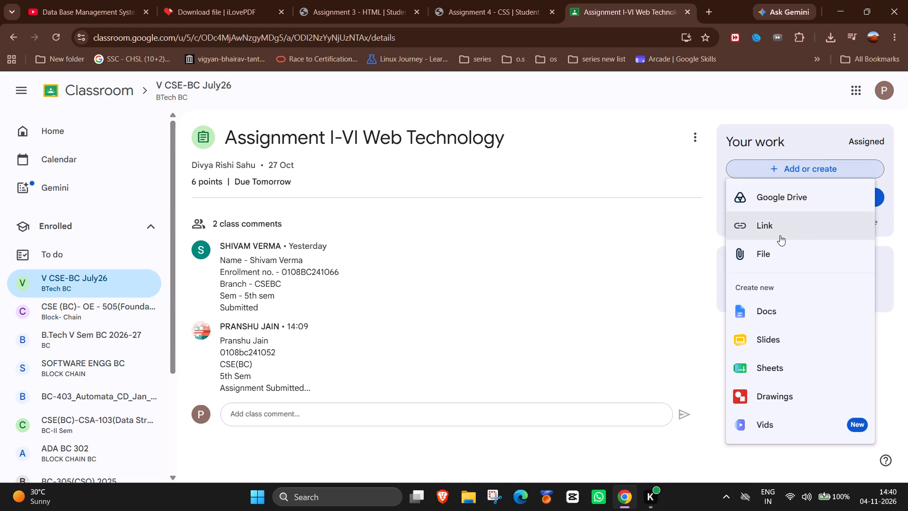
left_click(782, 250)
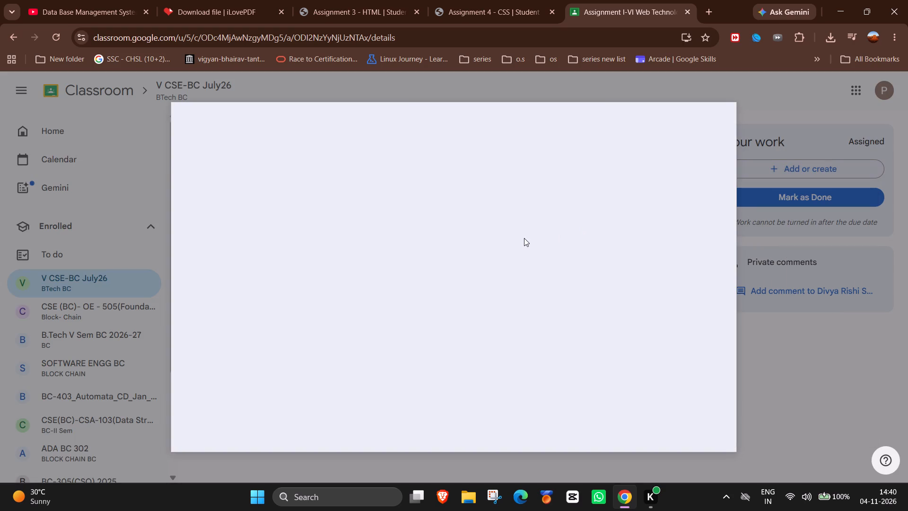
left_click(446, 331)
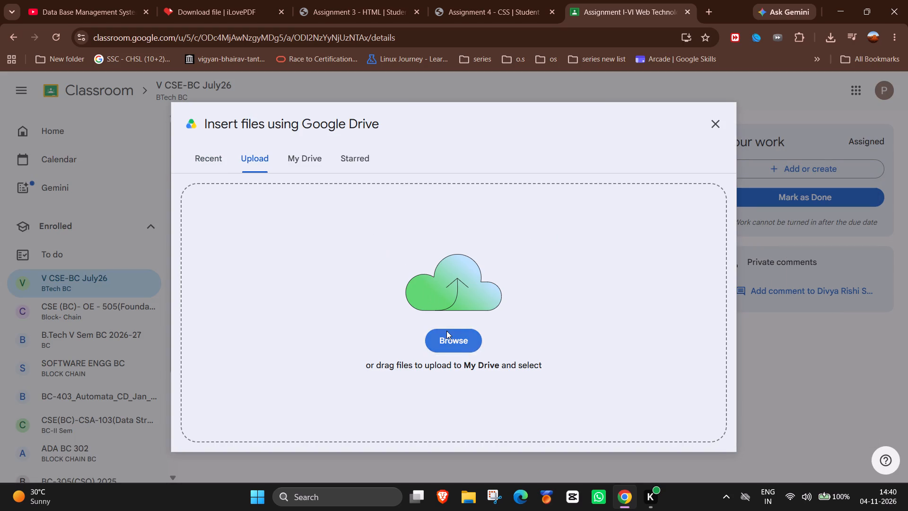
scroll(308, 209, "down", 8)
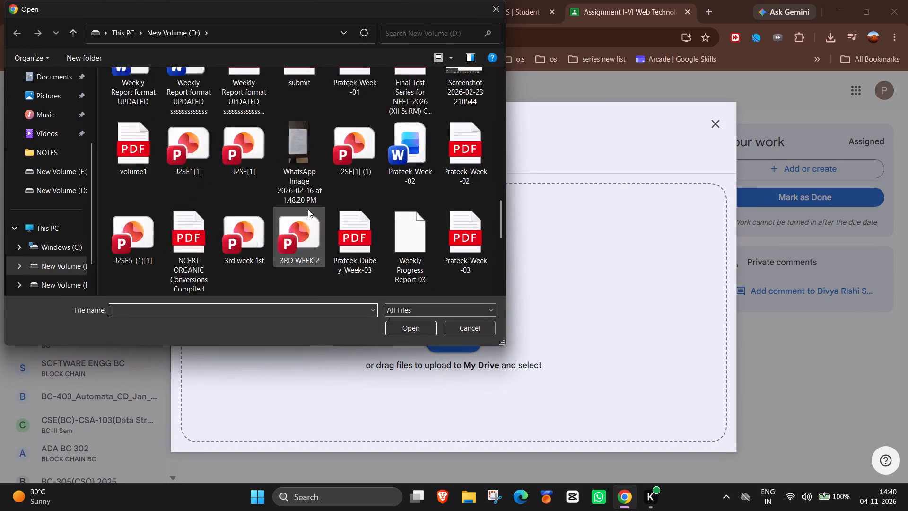
scroll(405, 241, "down", 5)
left_click(353, 229)
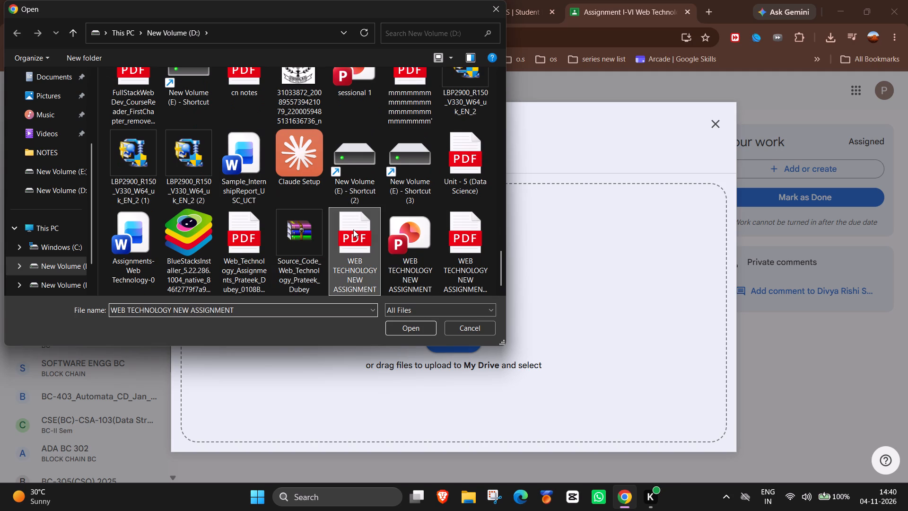
left_click(407, 327)
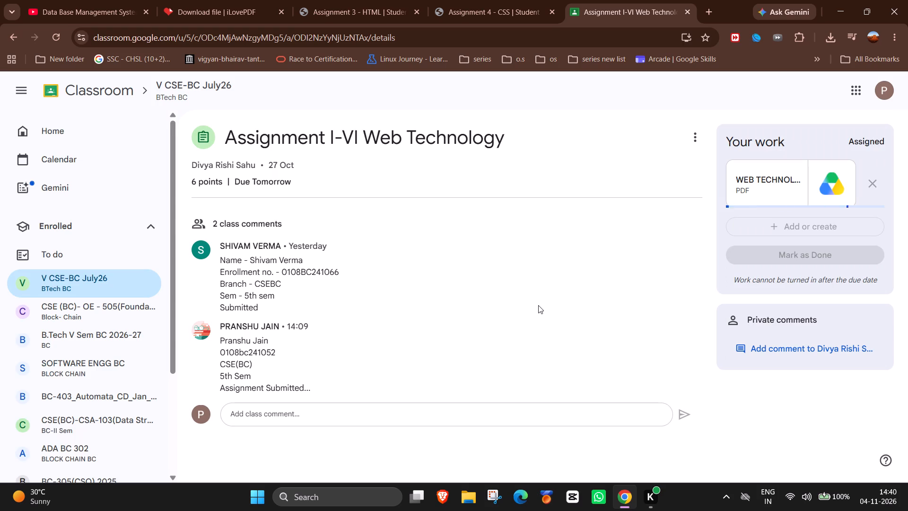
Open the newly attached WEB TECHNOLOGY NEW ASSIGNMENT PDF in the preview and examine its cover page and Assignment 1 output screenshots.
left_click(761, 176)
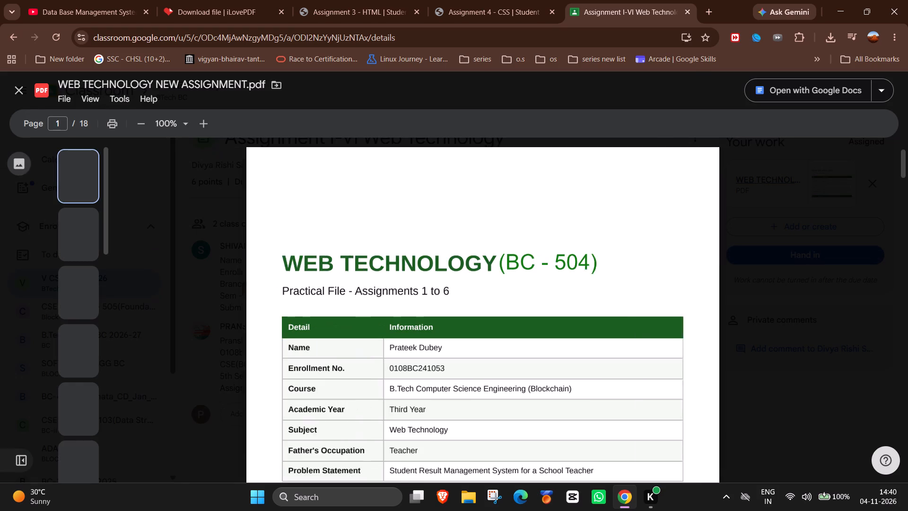
scroll(548, 270, "down", 5)
scroll(548, 270, "up", 2)
scroll(548, 270, "down", 6)
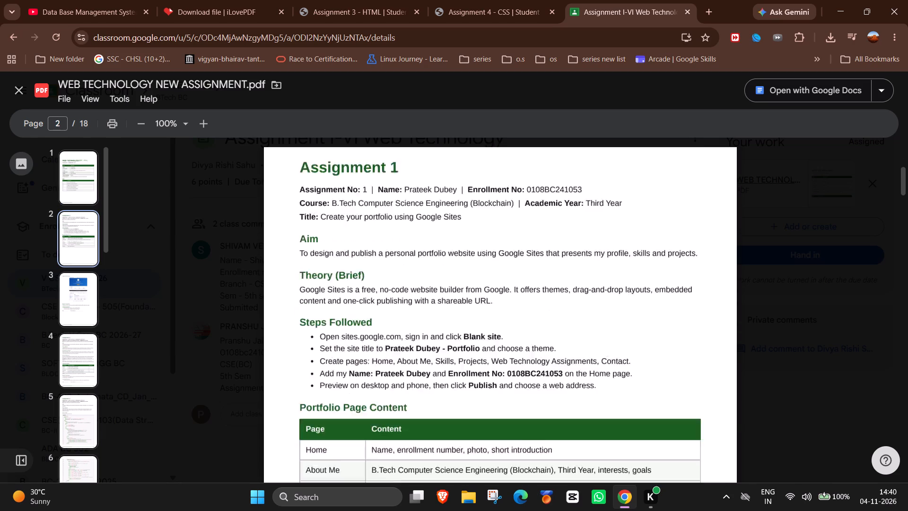
scroll(548, 270, "down", 8)
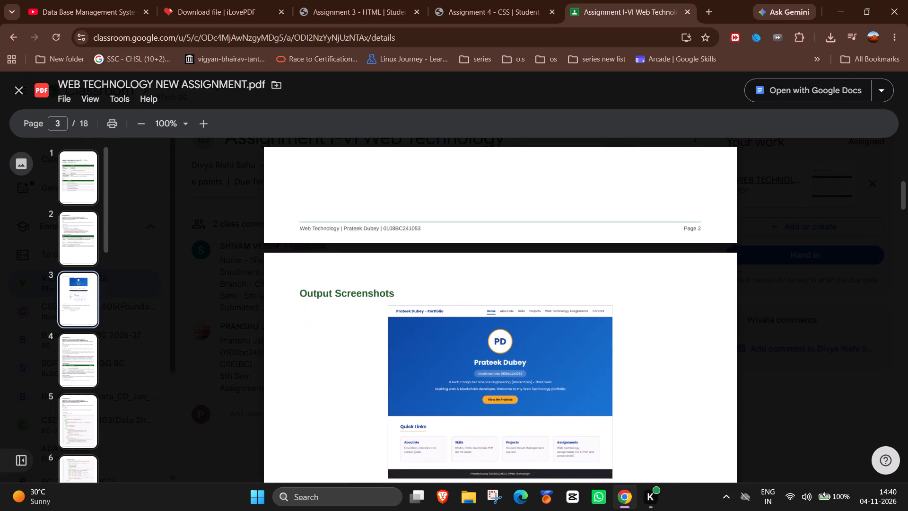
scroll(548, 270, "down", 5)
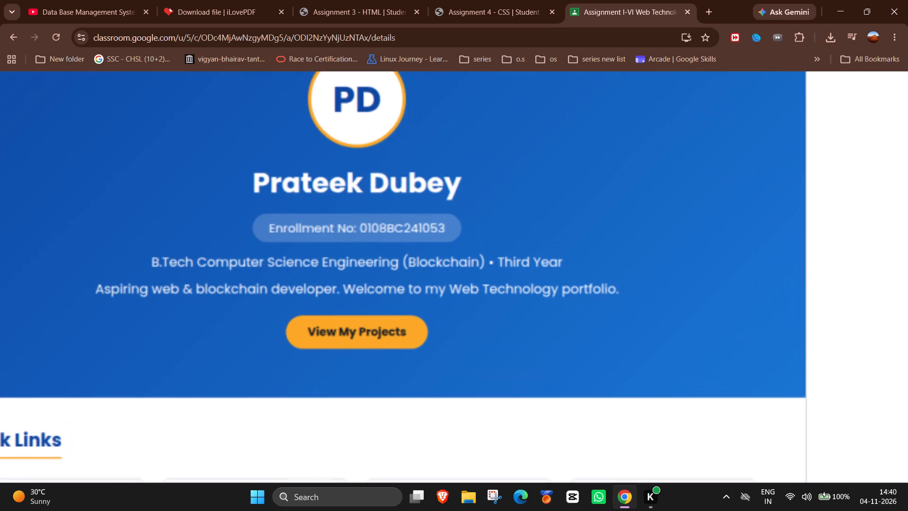
scroll(548, 270, "down", 2)
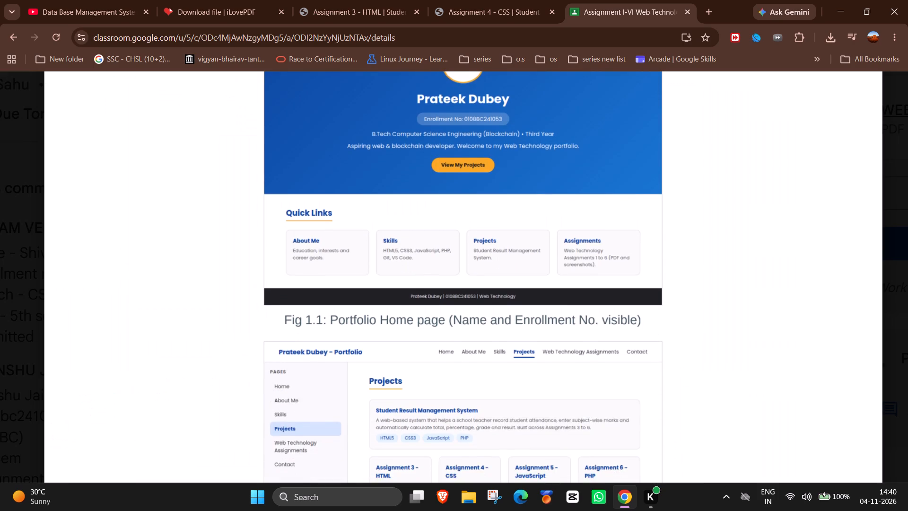
scroll(548, 270, "down", 2)
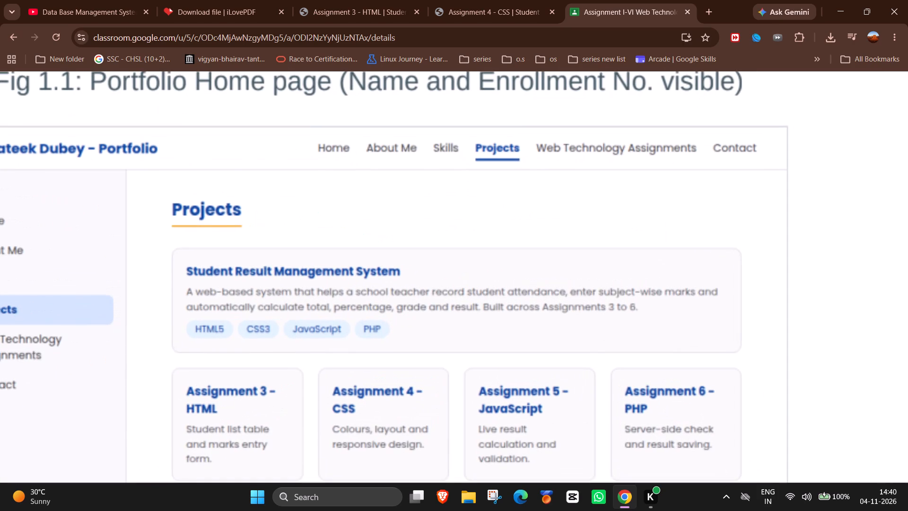
scroll(548, 270, "up", 7)
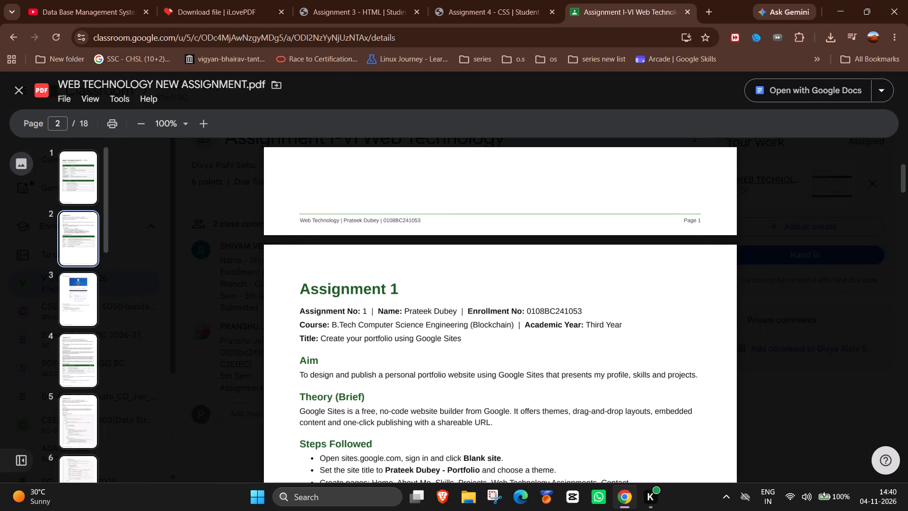
Open the local WEB TECHNOLOGY NEW ASSIGNMENT PDF from the D: drive, examine its index and Assignment 1 figures, close it and return to Chrome.
left_click(463, 498)
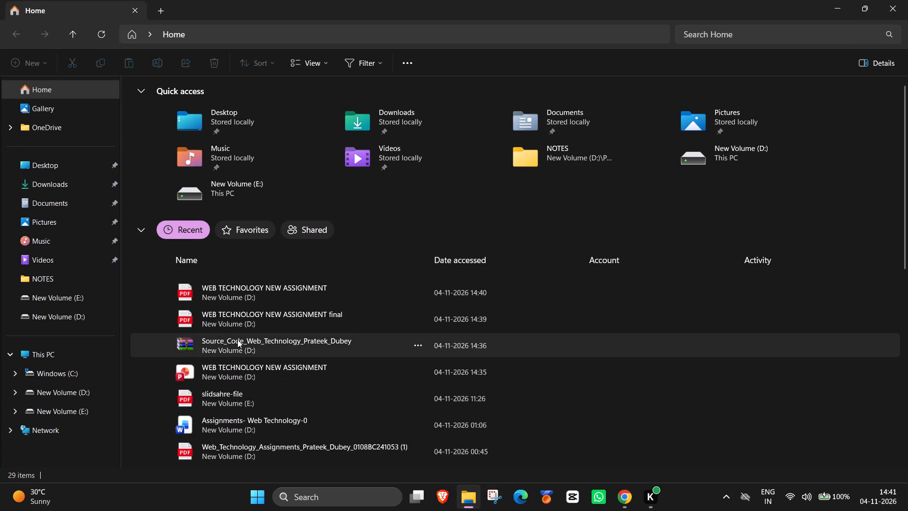
left_click(79, 401)
scroll(429, 356, "down", 8)
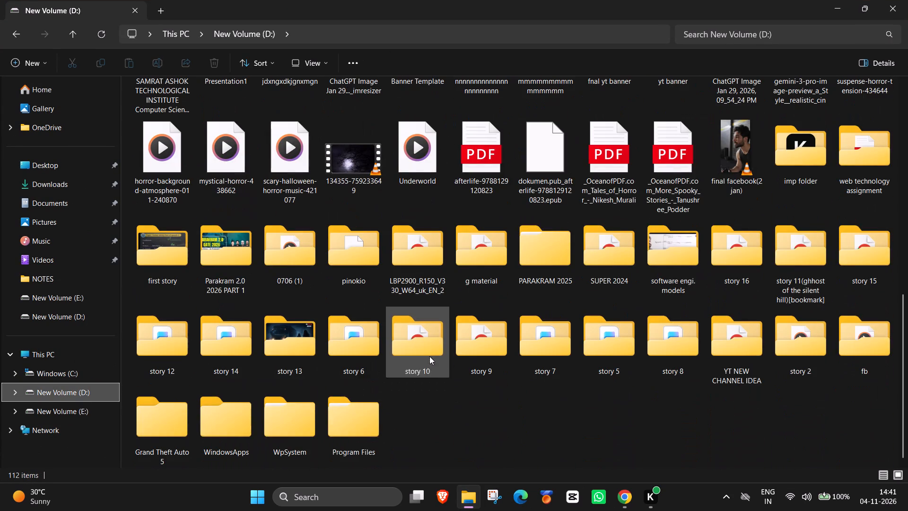
scroll(472, 385, "up", 7)
scroll(358, 211, "up", 3)
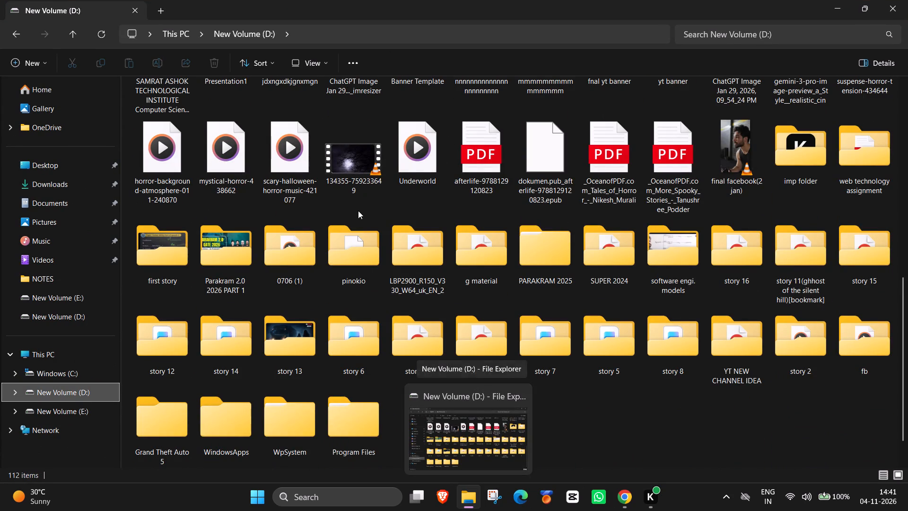
scroll(358, 211, "up", 9)
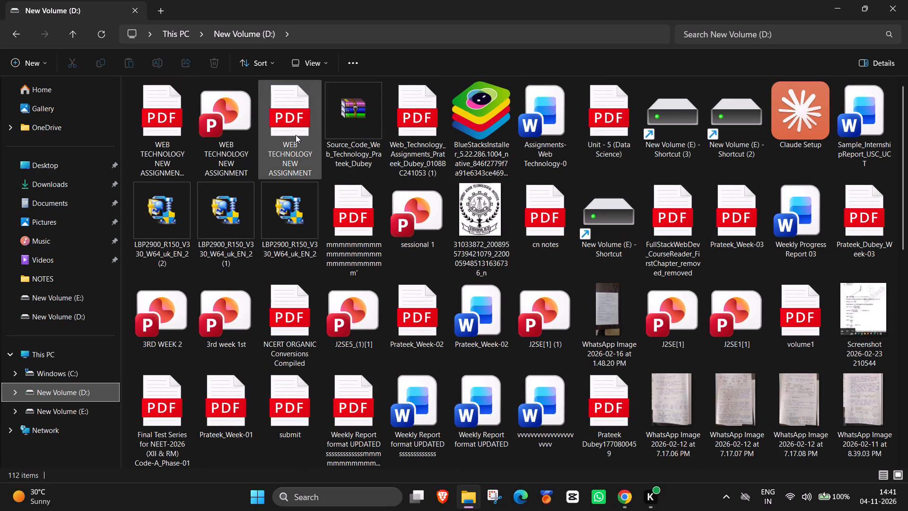
double_click(296, 135)
scroll(541, 337, "down", 5)
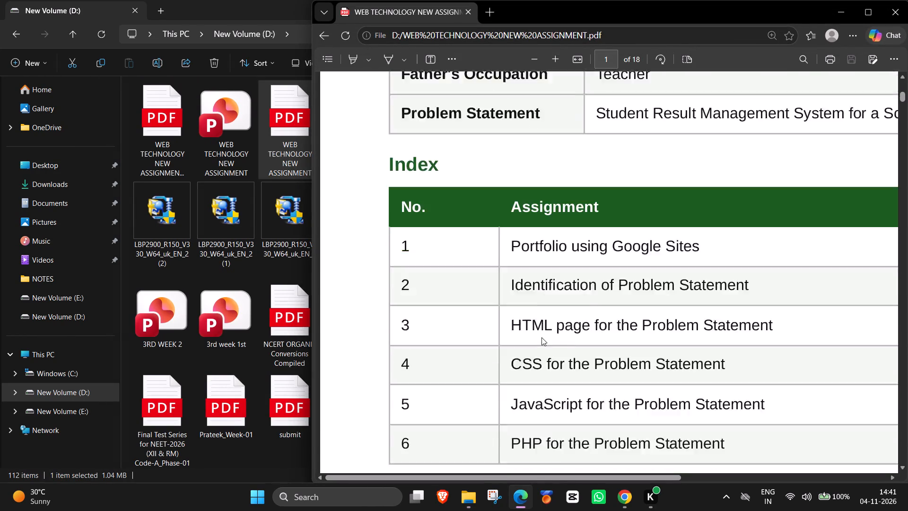
scroll(541, 337, "down", 10)
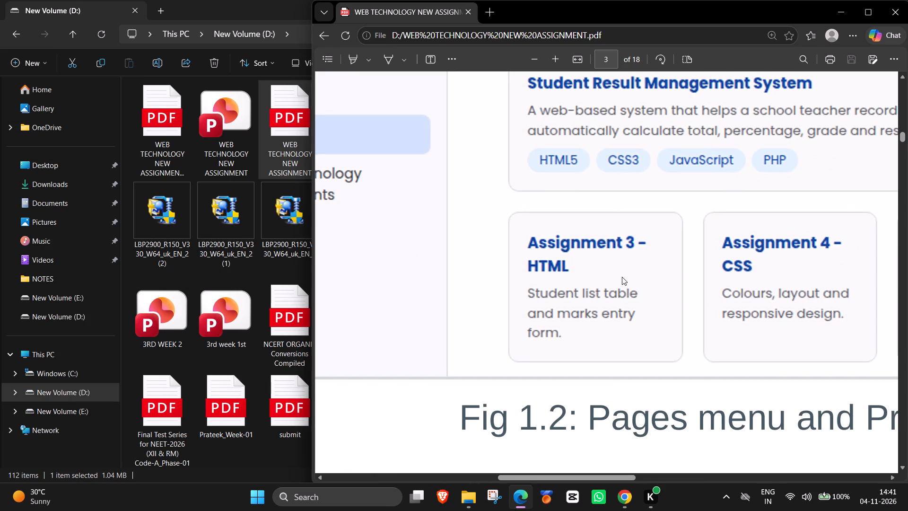
scroll(622, 277, "up", 7)
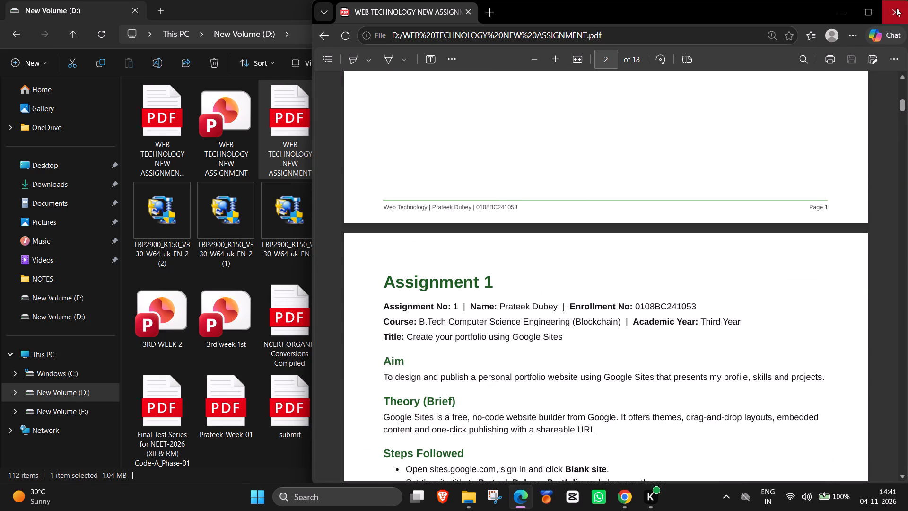
left_click(896, 8)
left_click(617, 490)
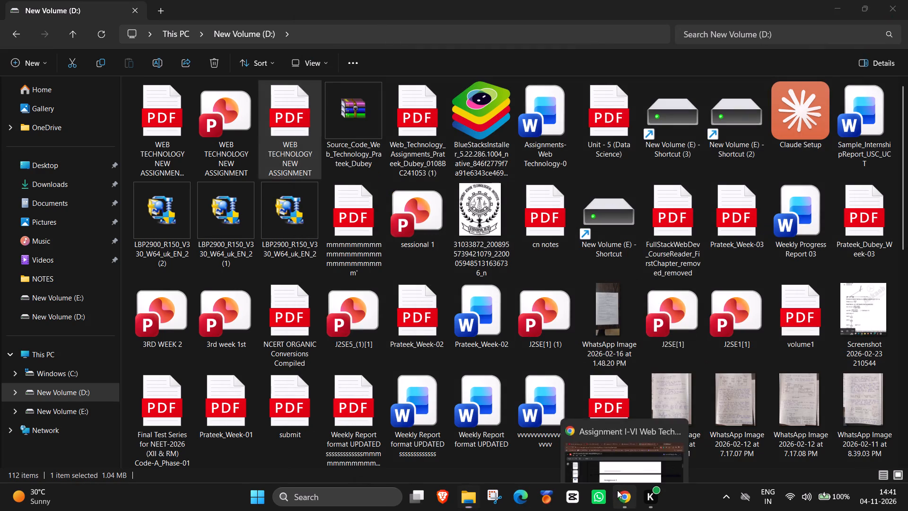
Examine the Assignment 1 output screenshots and the Assignment 3 source code and HTML output in the attached PDF's Classroom preview.
scroll(423, 291, "down", 7)
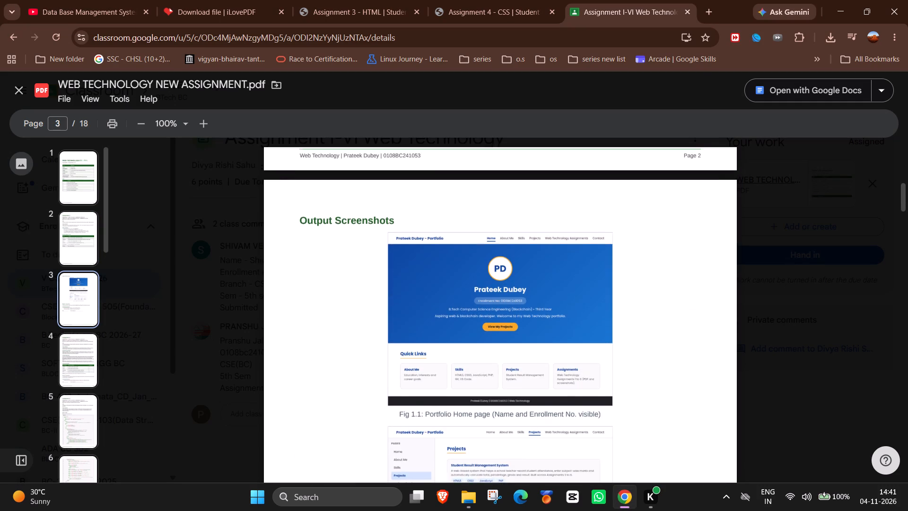
scroll(423, 291, "up", 1)
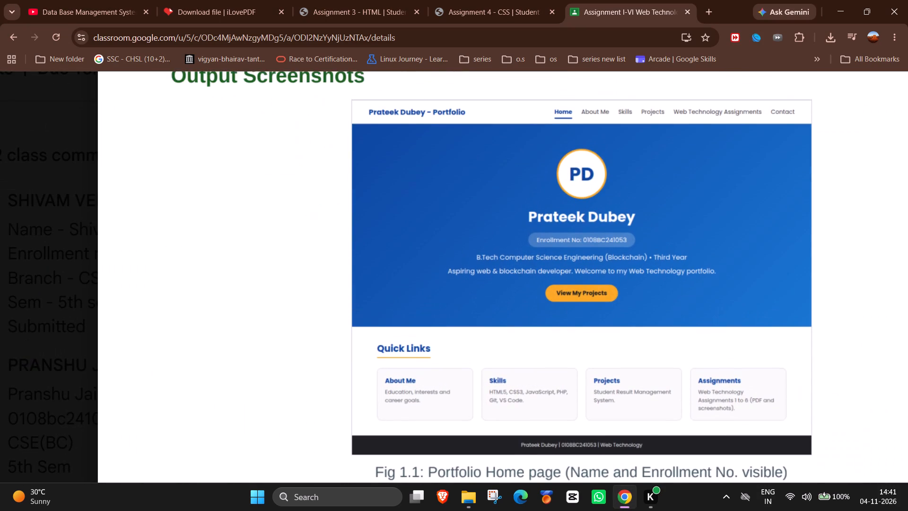
scroll(423, 291, "down", 8)
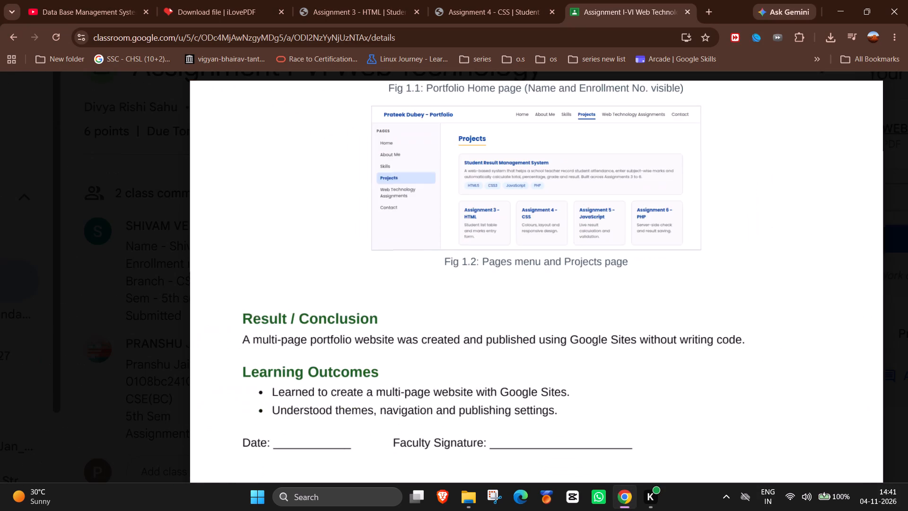
scroll(423, 291, "down", 12)
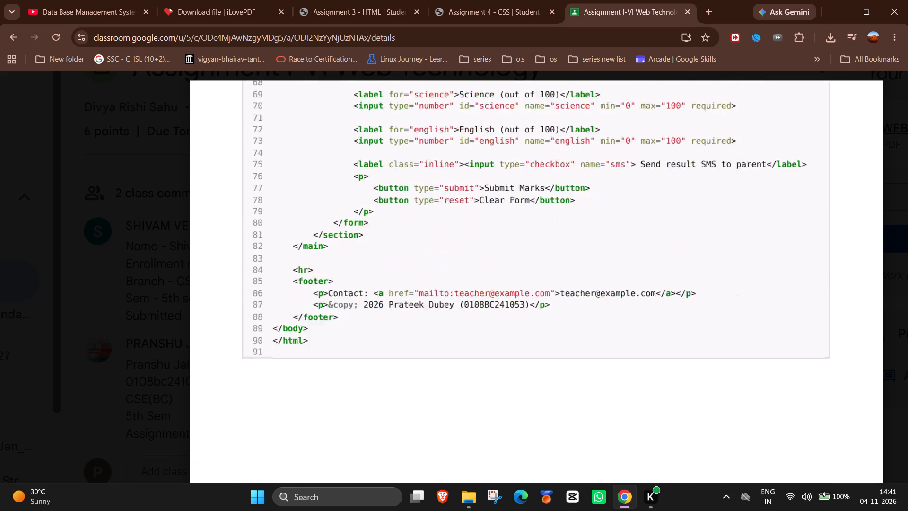
scroll(423, 291, "up", 4)
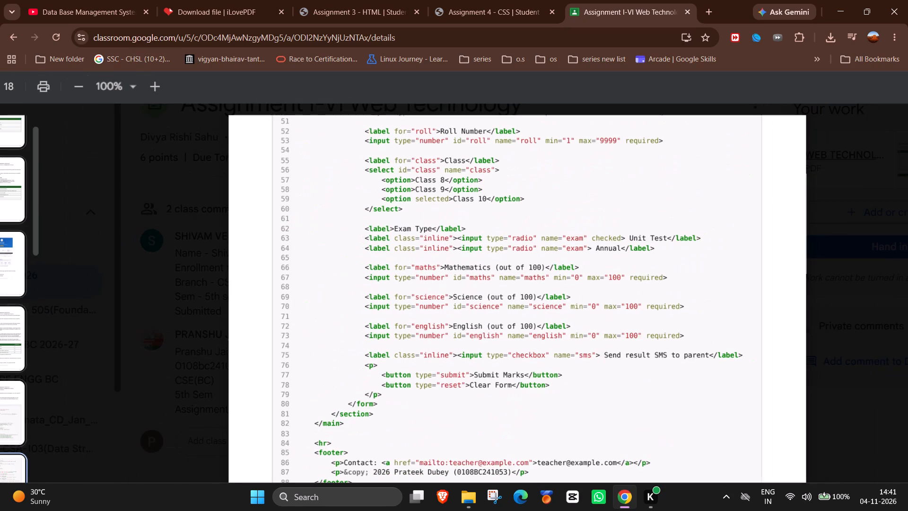
left_click(432, 296)
scroll(432, 296, "down", 10)
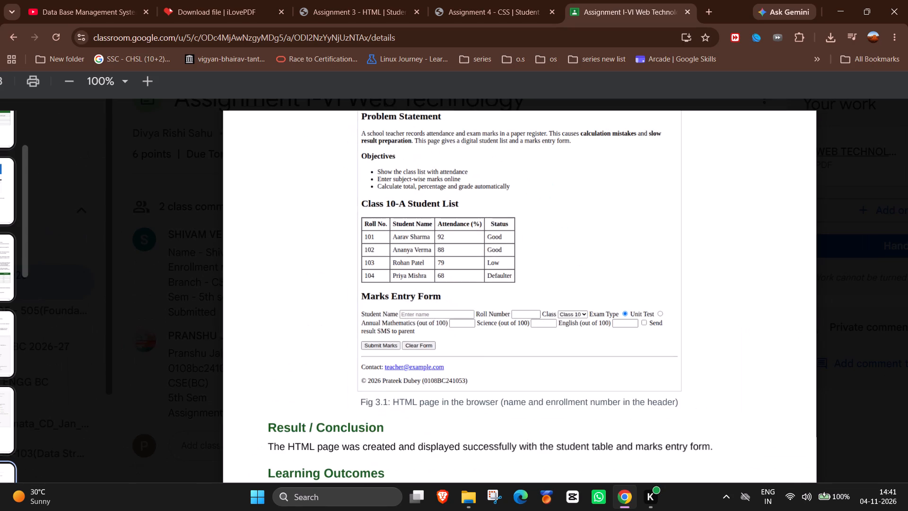
scroll(432, 296, "up", 1)
Examine Assignment 4 in the previewed PDF, including its CSS output screenshot, and continue to the Assignment 5 source code.
scroll(432, 296, "down", 5)
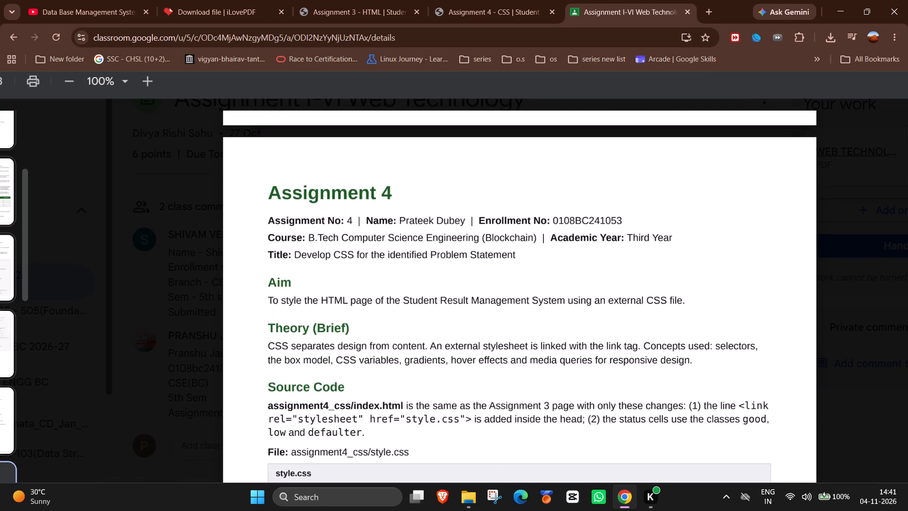
scroll(432, 296, "down", 5)
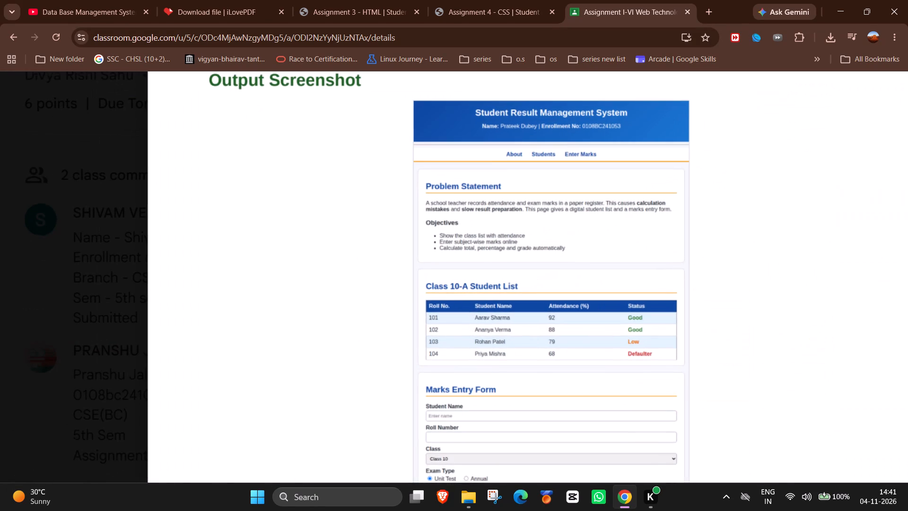
scroll(432, 296, "down", 2)
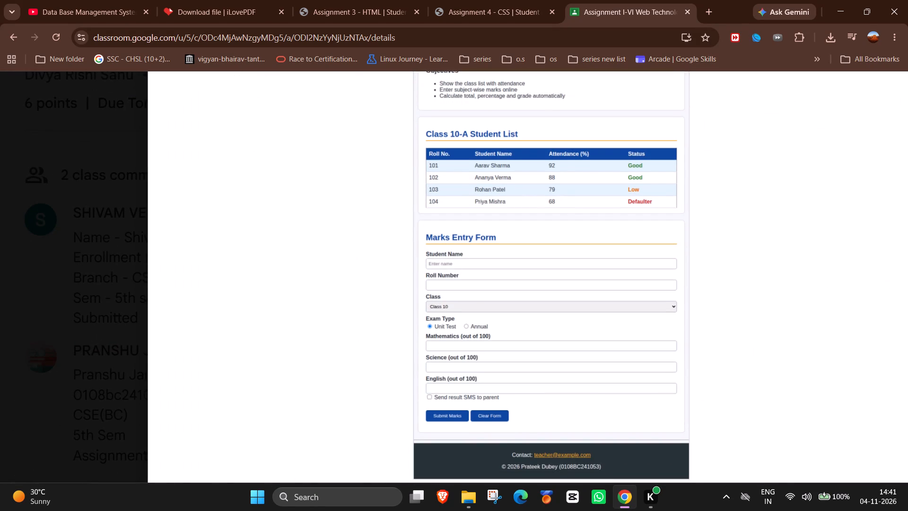
scroll(432, 296, "down", 10)
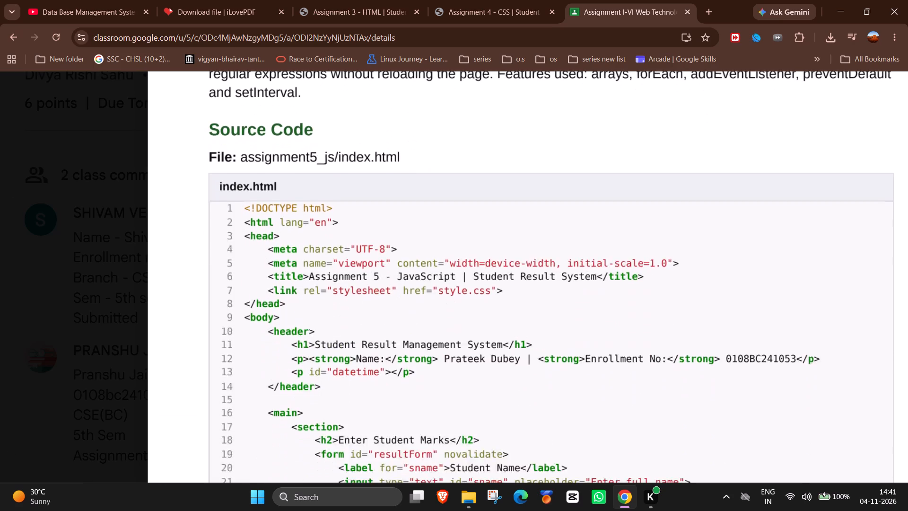
Examine the Assignment 5 JavaScript source code and its output screenshots on pages 13 and 14 of the preview.
scroll(432, 296, "down", 13)
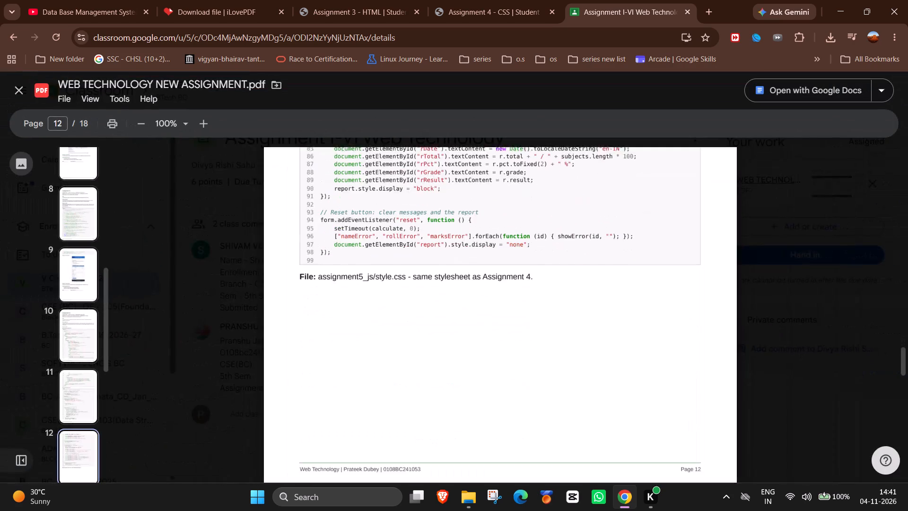
scroll(432, 296, "down", 3)
scroll(432, 296, "up", 2)
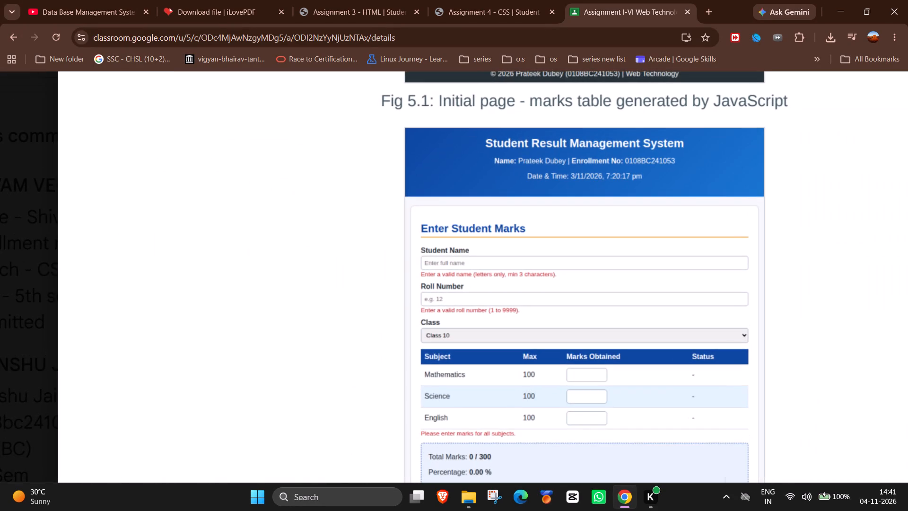
scroll(432, 296, "down", 2)
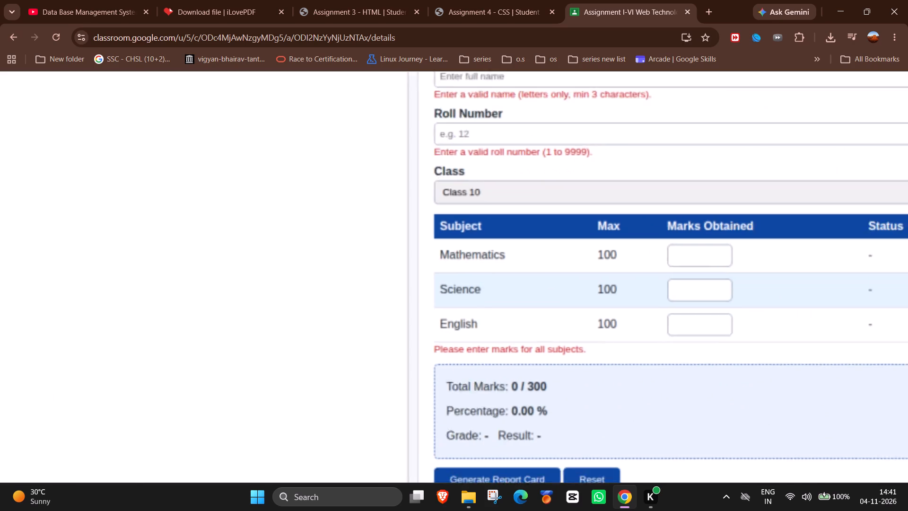
scroll(615, 378, "up", 5)
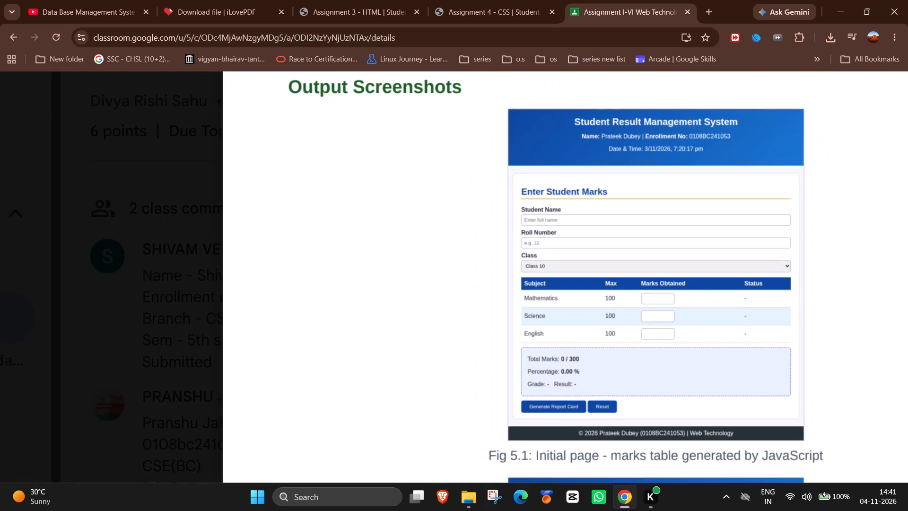
scroll(615, 378, "up", 3)
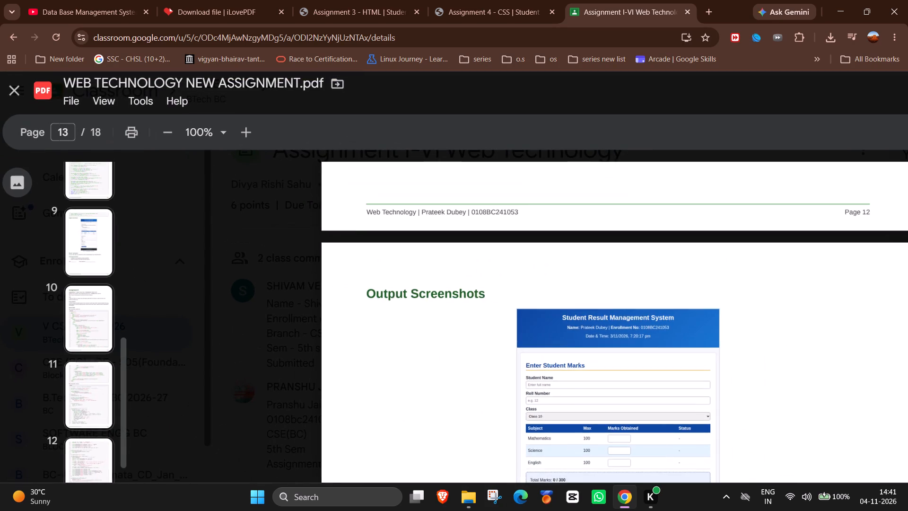
scroll(615, 378, "down", 10)
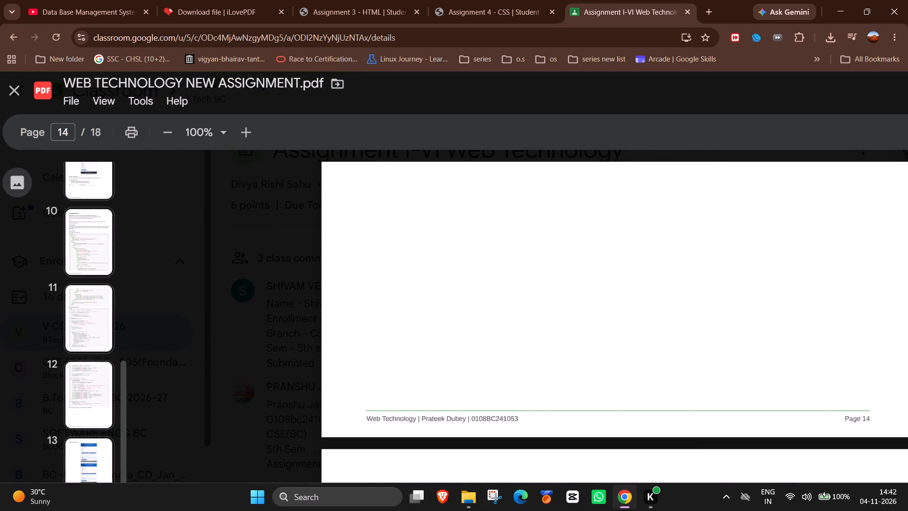
scroll(615, 378, "down", 2)
scroll(615, 378, "up", 8)
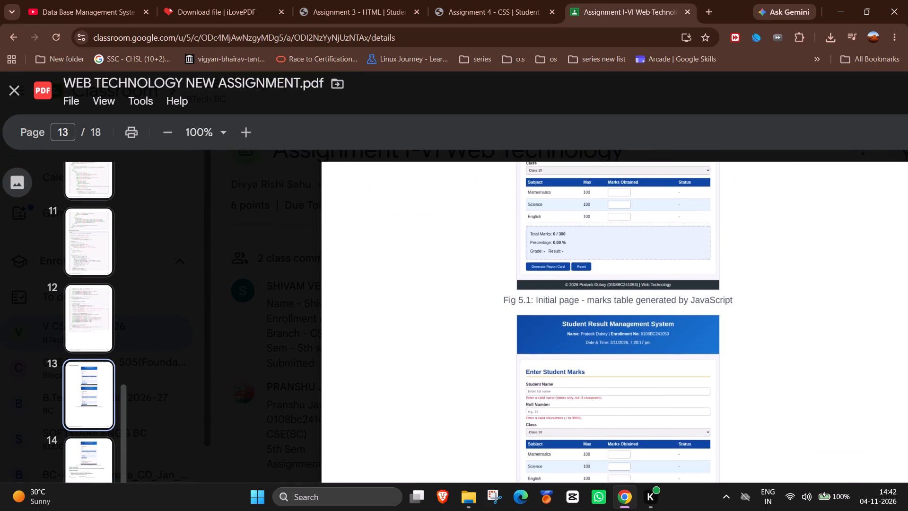
Recheck the Assignment 3 output page, the cover page and the Assignment 1 portfolio screenshots in the preview.
scroll(615, 378, "up", 8)
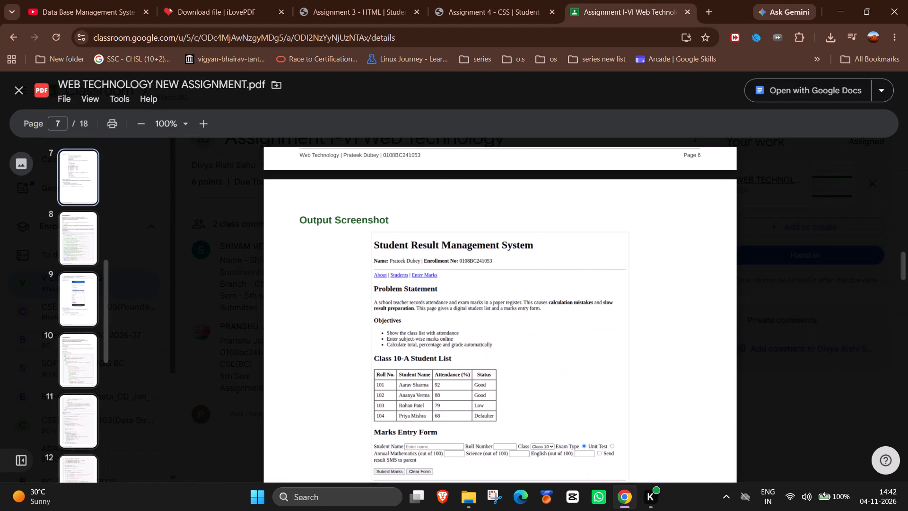
scroll(526, 383, "down", 2)
scroll(526, 383, "up", 2)
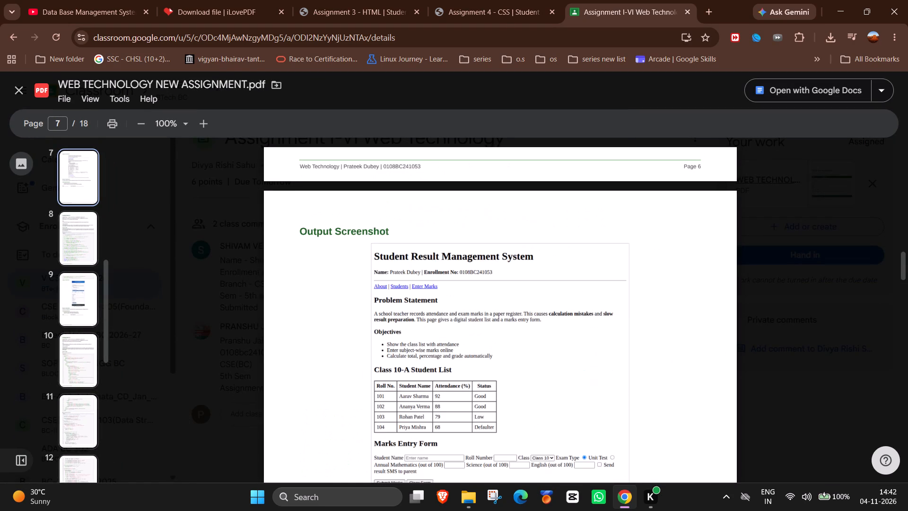
scroll(473, 290, "up", 7)
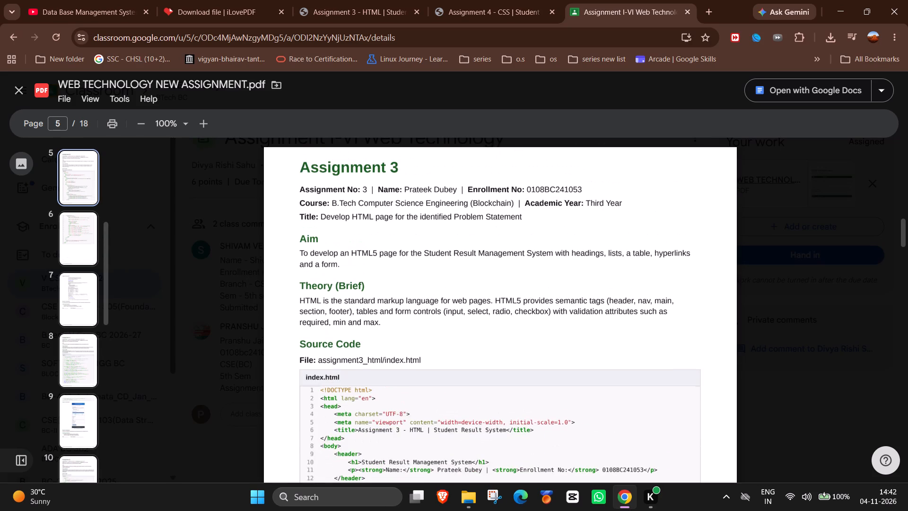
right_click(473, 290)
scroll(473, 290, "up", 18)
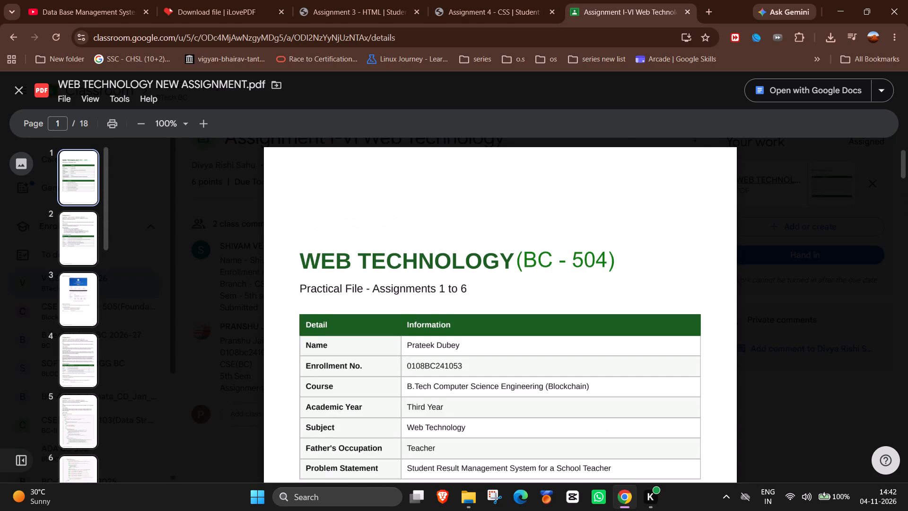
scroll(814, 148, "down", 2)
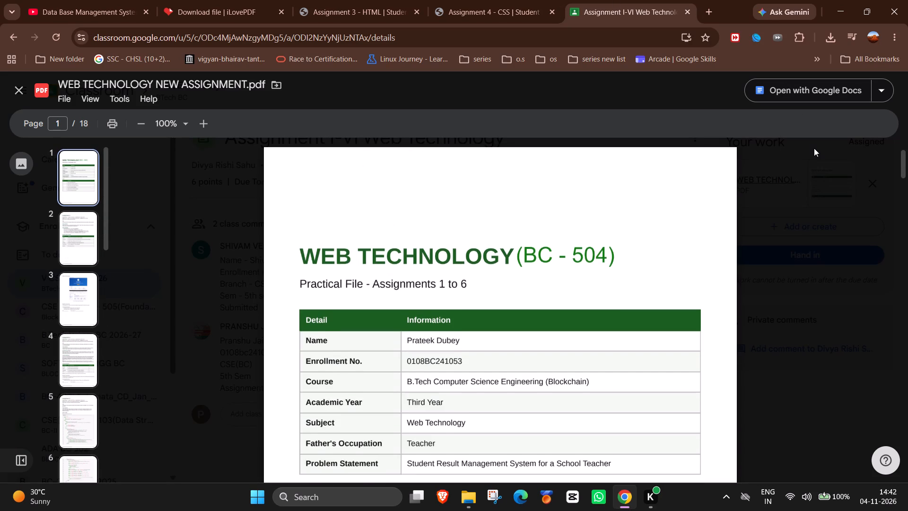
scroll(814, 148, "down", 7)
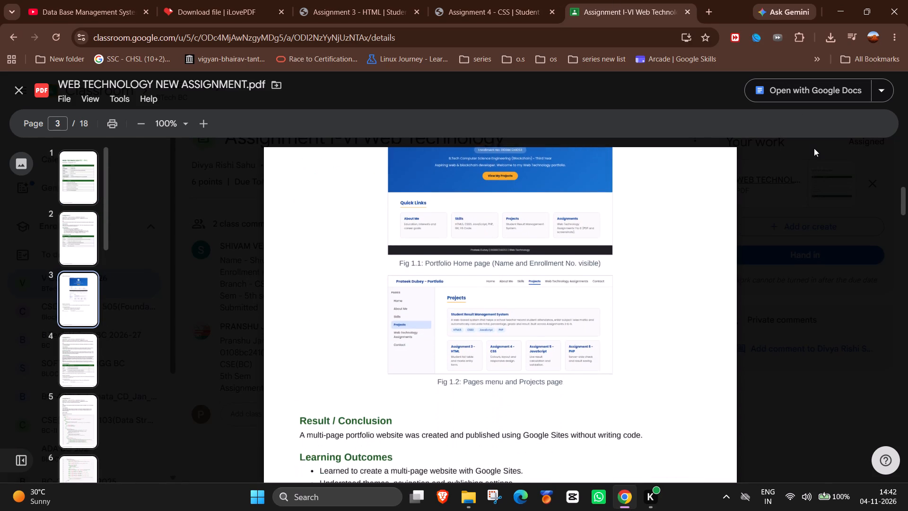
scroll(563, 229, "down", 2)
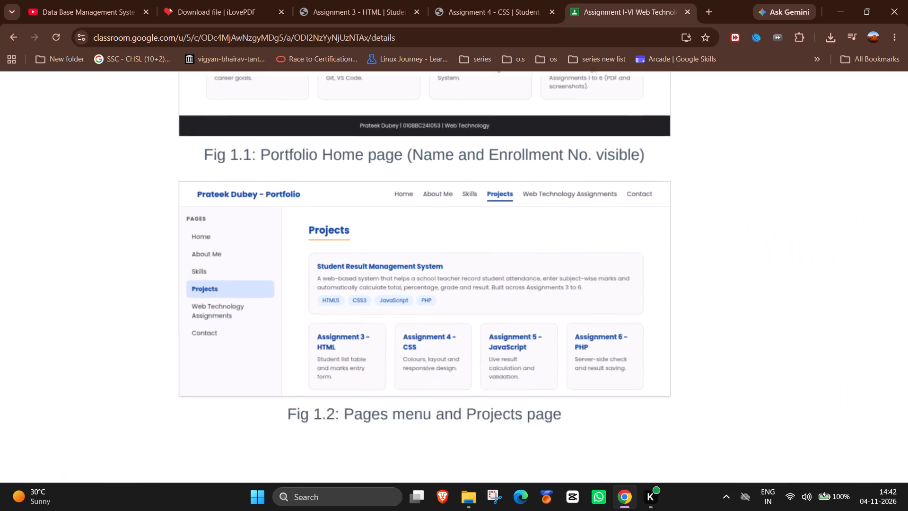
scroll(563, 229, "down", 1)
scroll(563, 229, "up", 2)
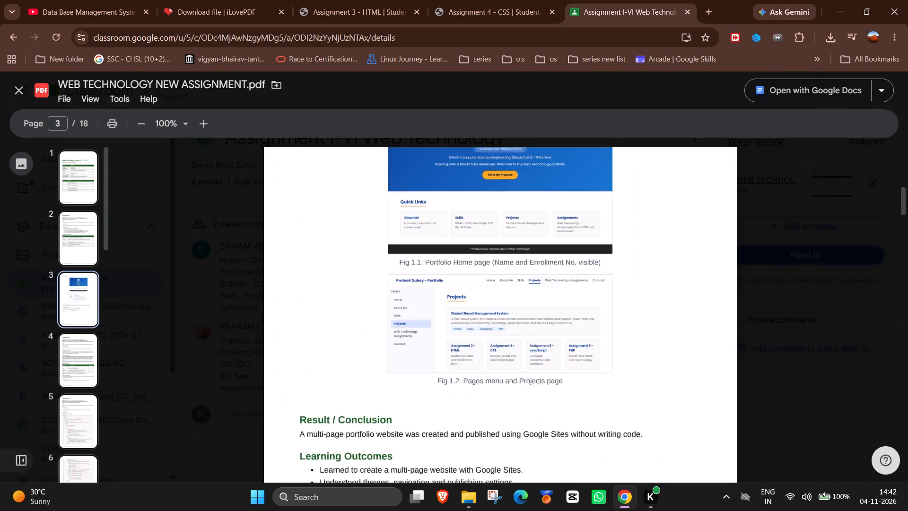
scroll(563, 229, "up", 2)
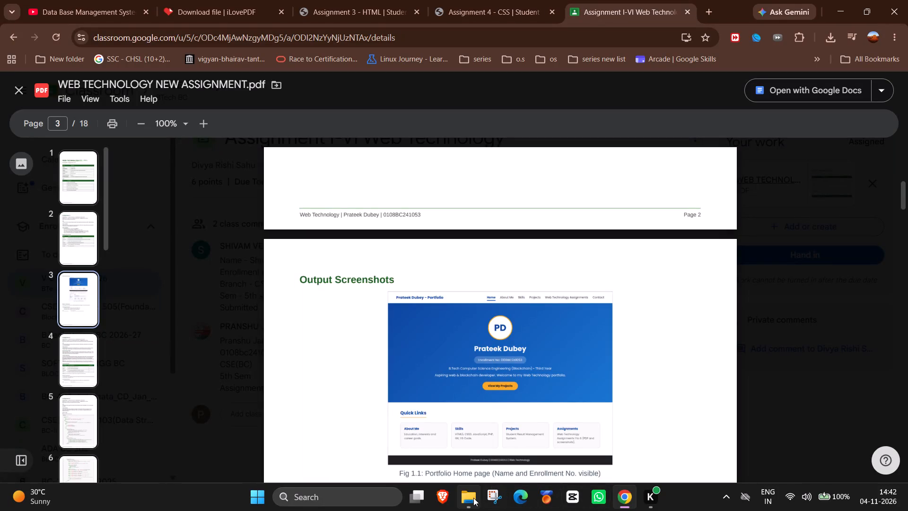
Switch to File Explorer, open the WEB TECHNOLOGY NEW ASSIGNMENT PDF from the D: drive, and examine its Assignment 1 figures.
left_click(849, 0)
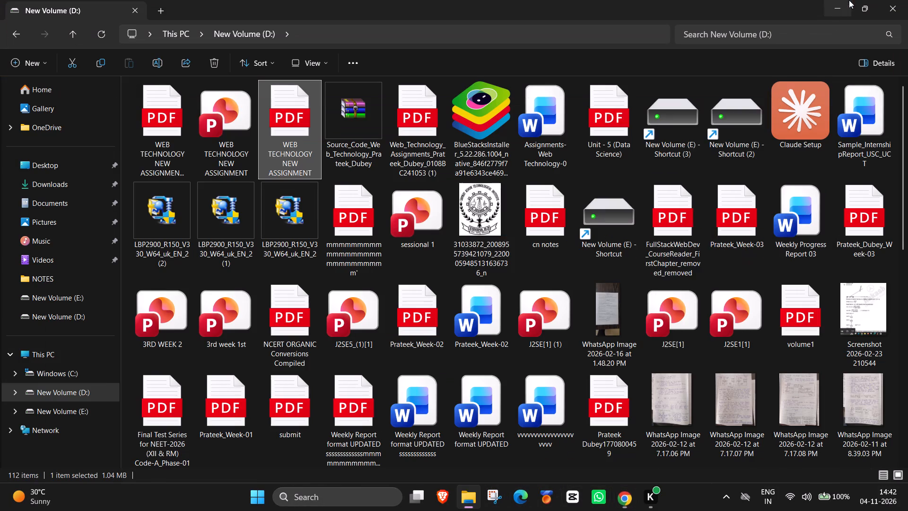
double_click(300, 155)
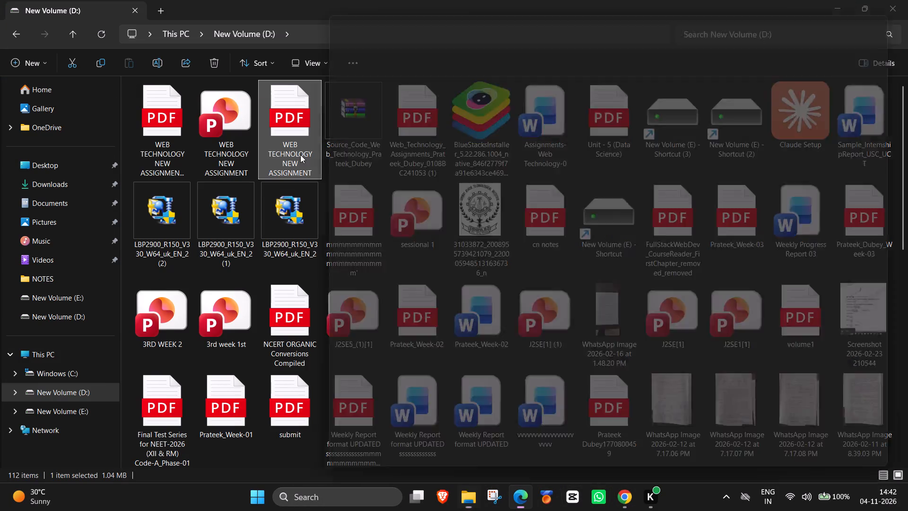
scroll(565, 302, "down", 2)
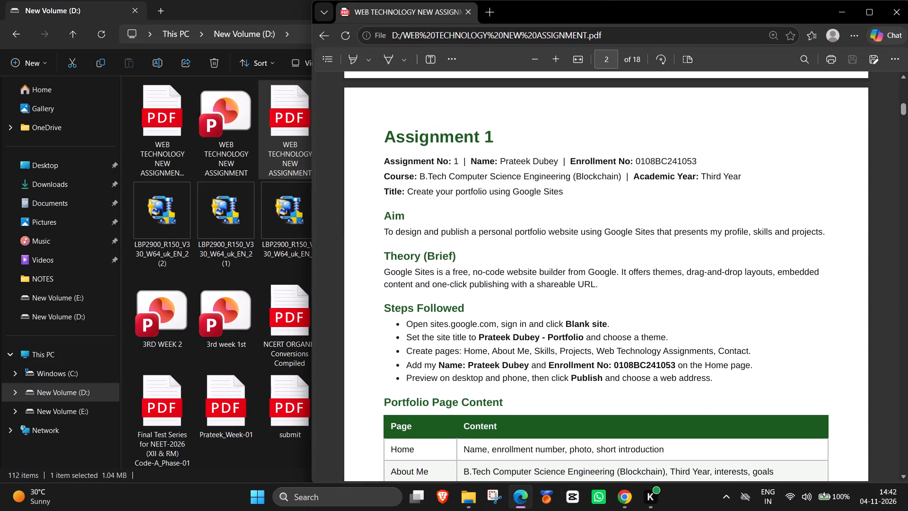
scroll(514, 308, "down", 11)
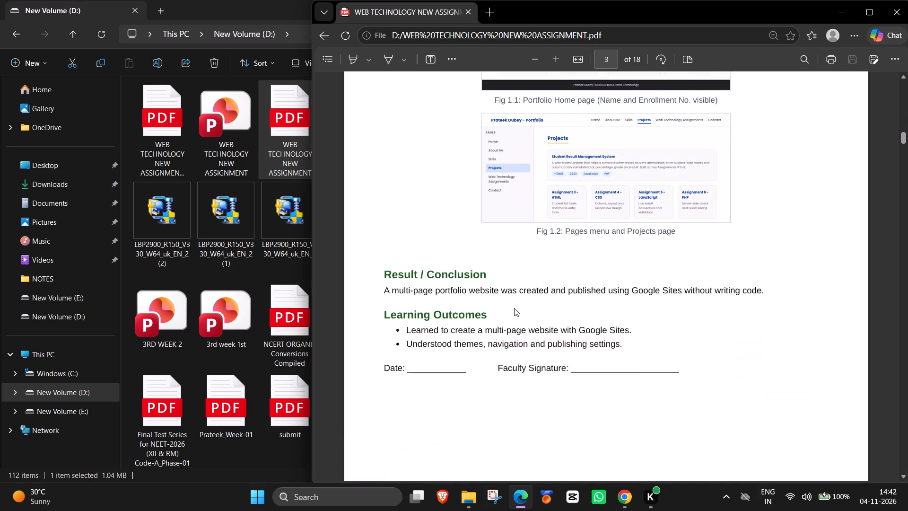
Return to the D: drive folder, open the Web_Technology_Assignments PDF, and examine its portfolio Home and Projects screenshots up close.
left_click(122, 106)
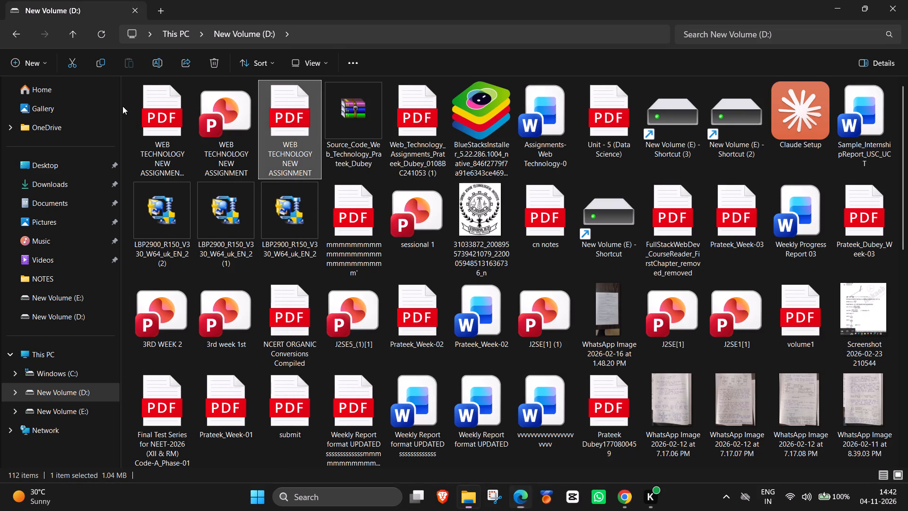
double_click(428, 143)
scroll(554, 300, "down", 7)
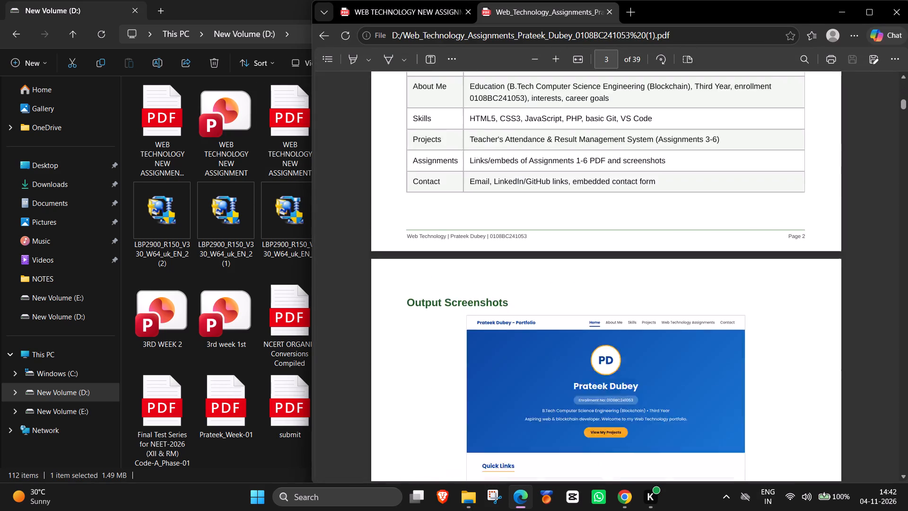
scroll(554, 300, "up", 1)
scroll(554, 300, "down", 3)
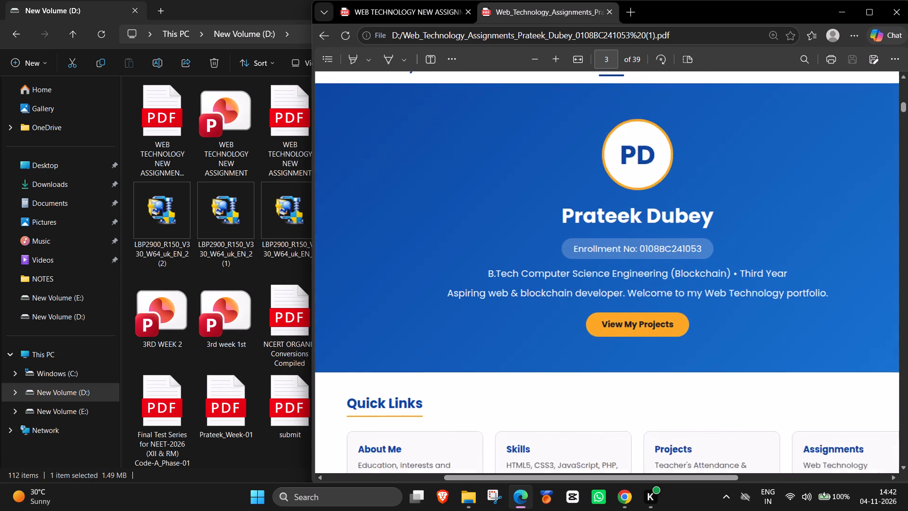
scroll(554, 300, "down", 5)
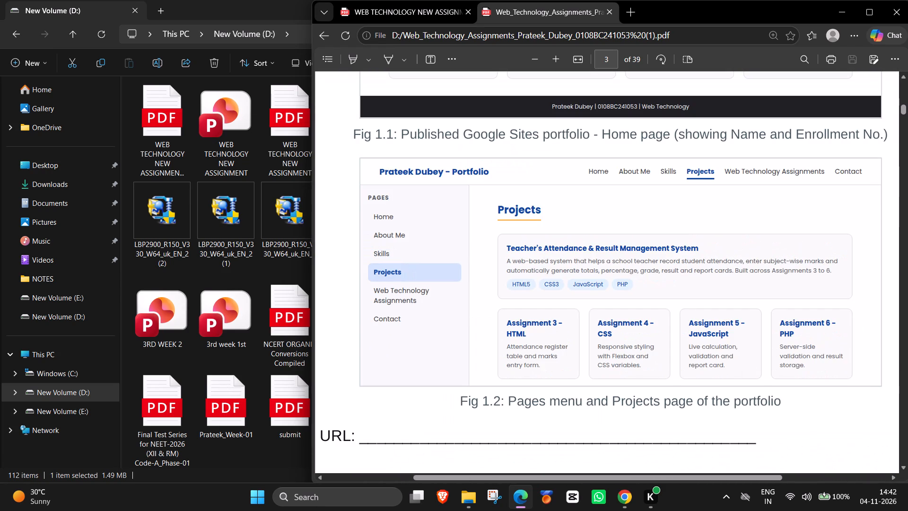
scroll(554, 300, "up", 1)
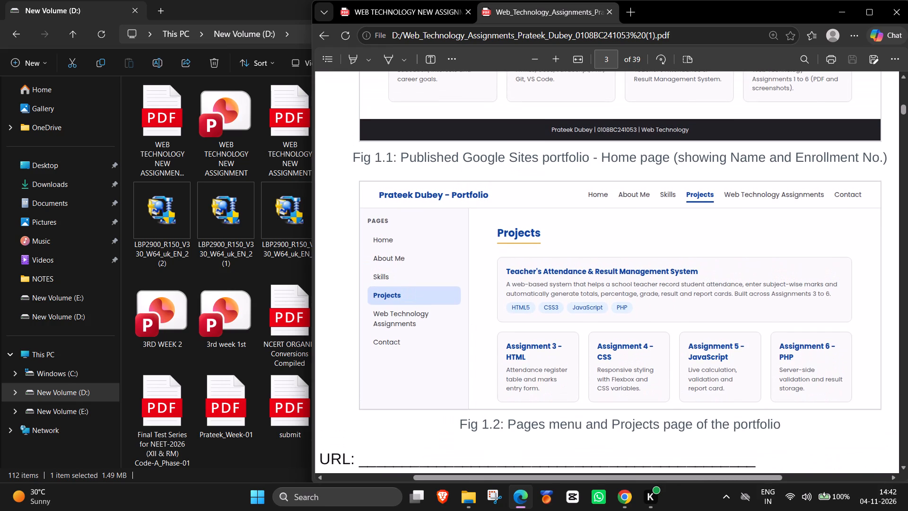
Compare the portfolio Home and Projects screenshots in the local WEB TECHNOLOGY NEW ASSIGNMENT and Web_Technology_Assignments PDFs up close.
scroll(554, 300, "up", 4)
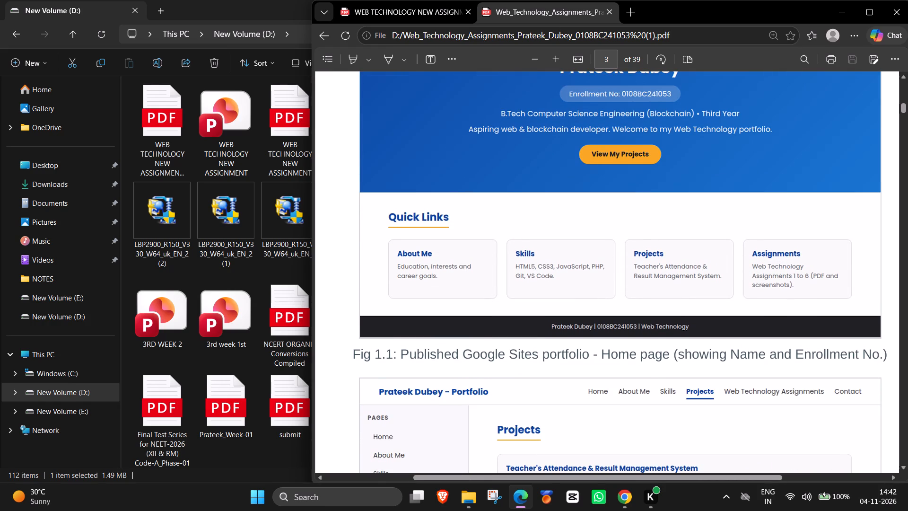
scroll(554, 300, "up", 1)
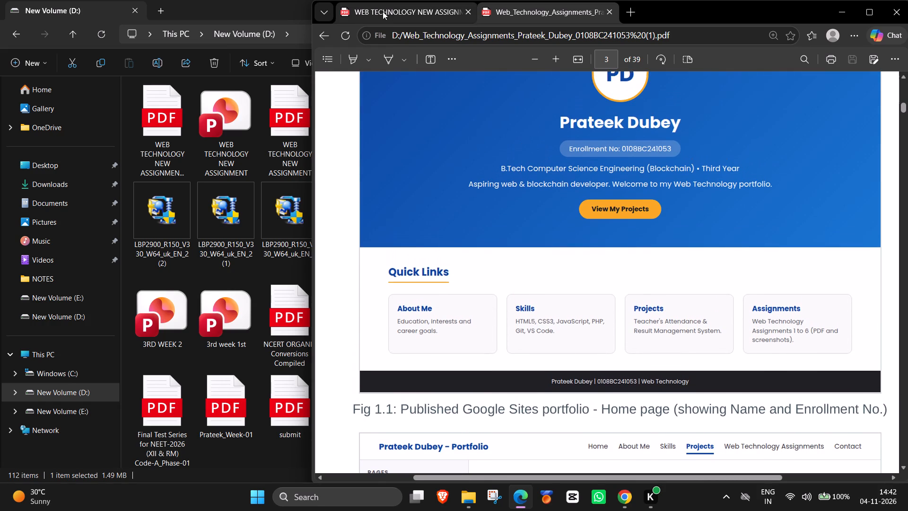
left_click(393, 3)
scroll(501, 232, "up", 2)
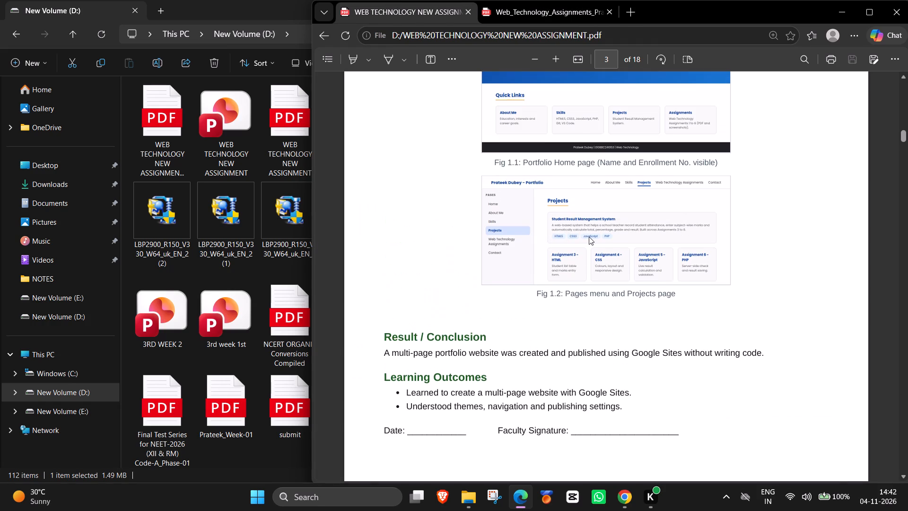
scroll(589, 237, "up", 1)
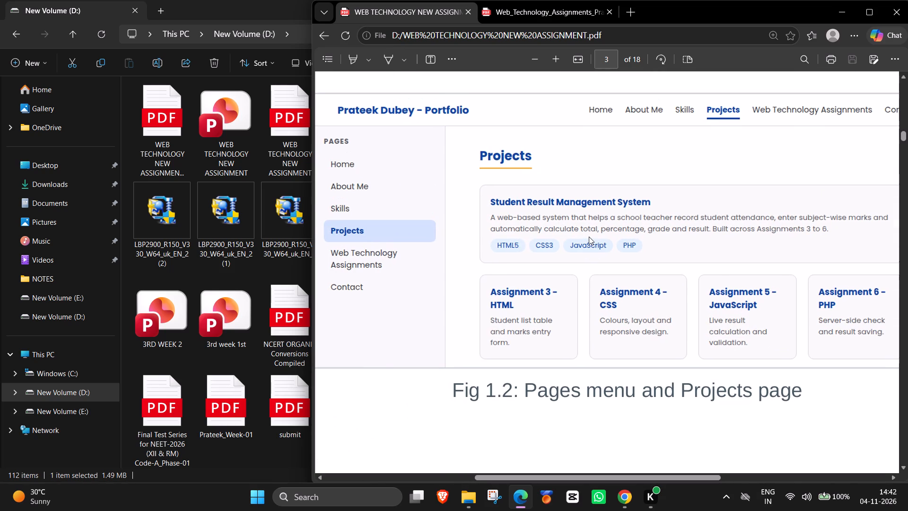
left_click(489, 11)
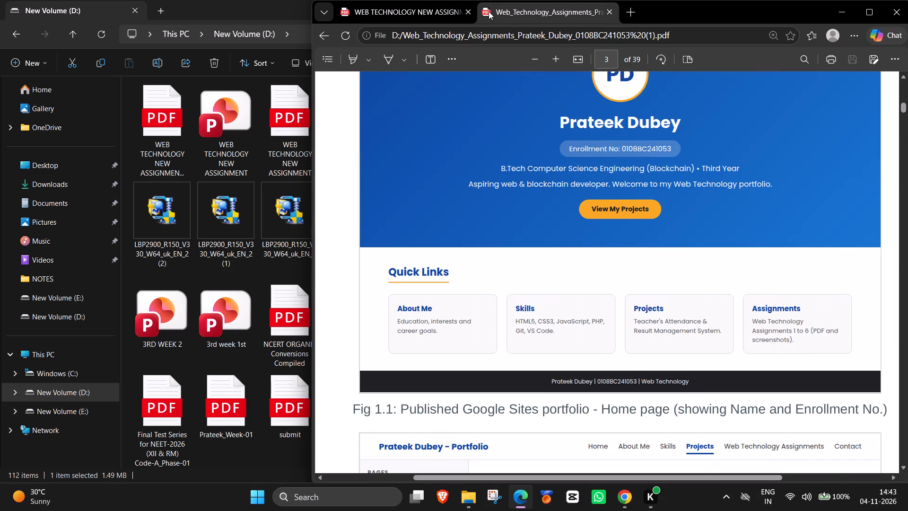
scroll(559, 283, "down", 6)
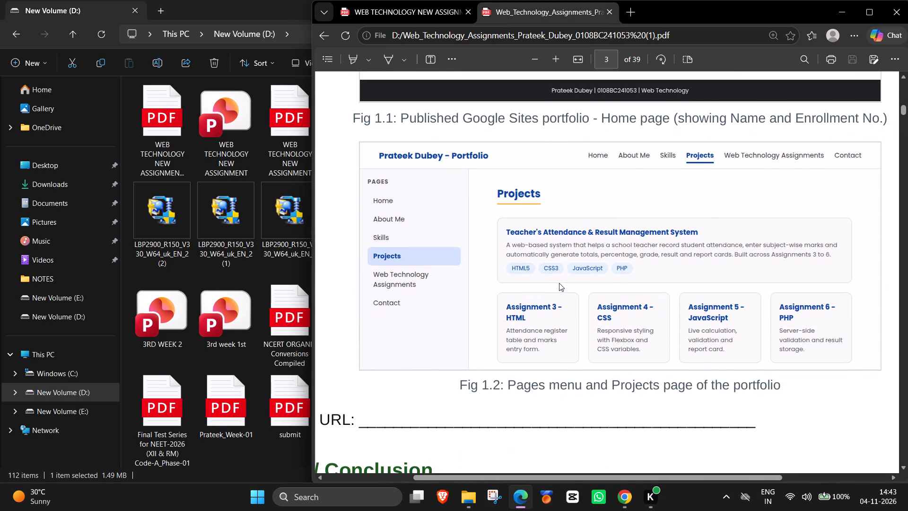
left_click(431, 13)
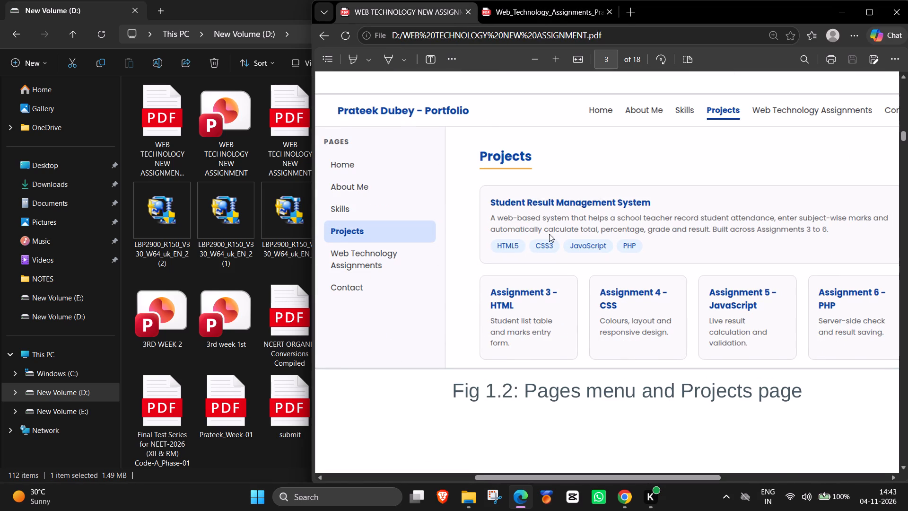
scroll(588, 317, "up", 2)
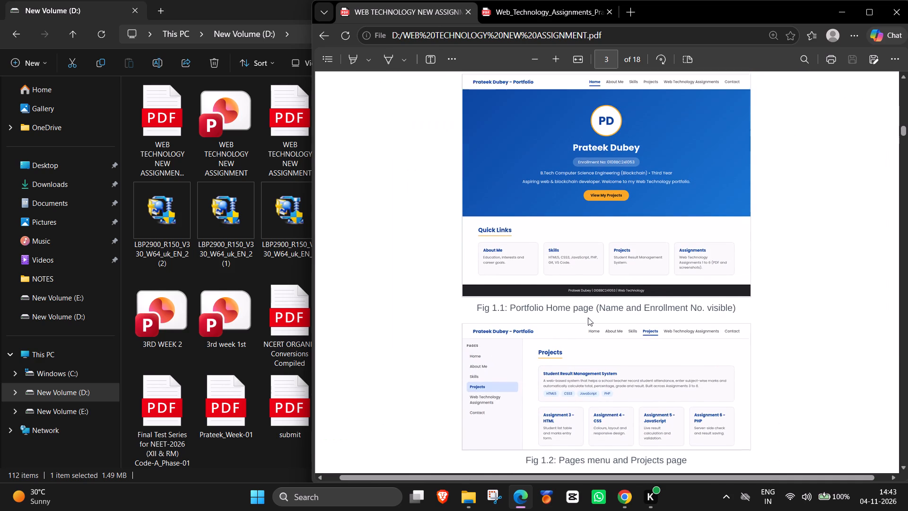
scroll(588, 317, "up", 4)
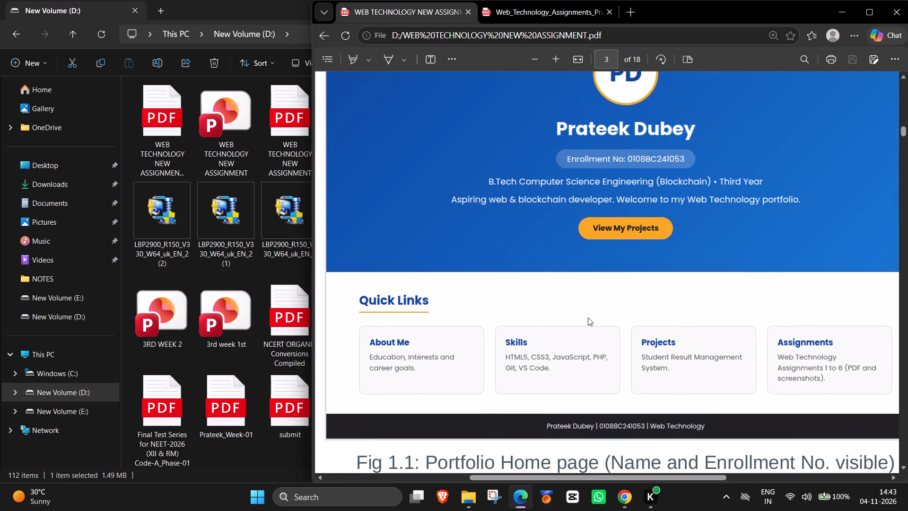
scroll(588, 317, "up", 1)
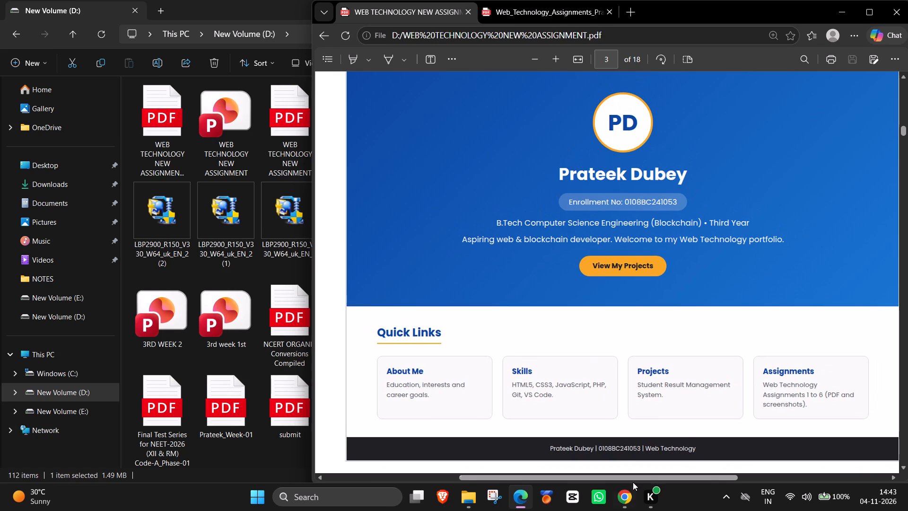
Switch to Chrome and compare the attached PDF's portfolio Home screenshot at 300% zoom with the local copy in Edge.
left_click(634, 494)
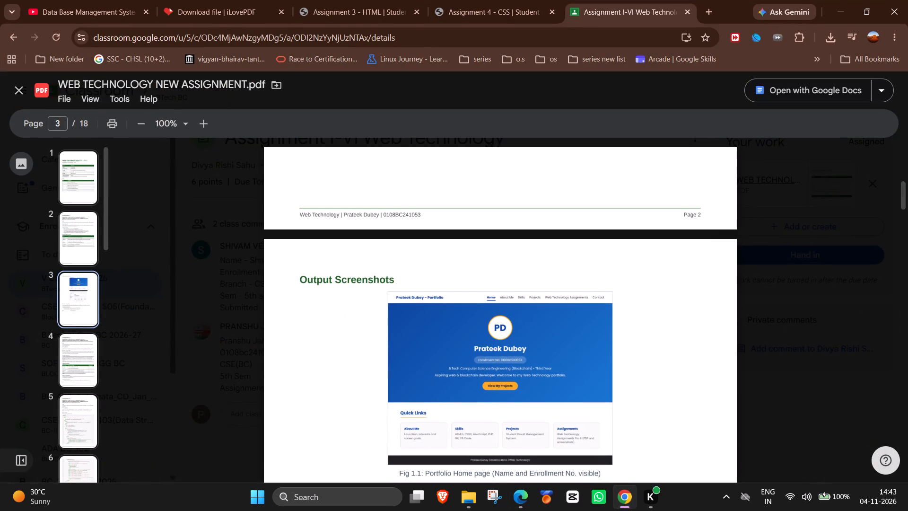
scroll(520, 347, "down", 3)
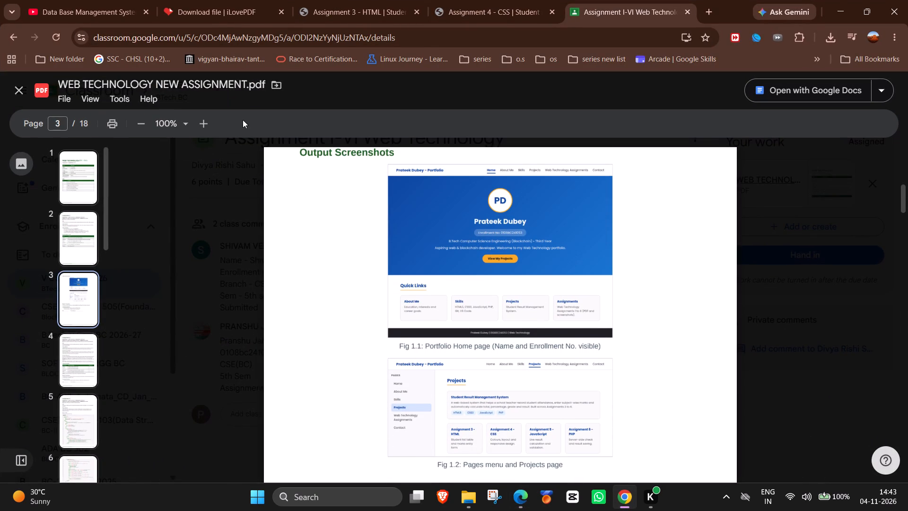
triple_click(207, 114)
triple_click(207, 114)
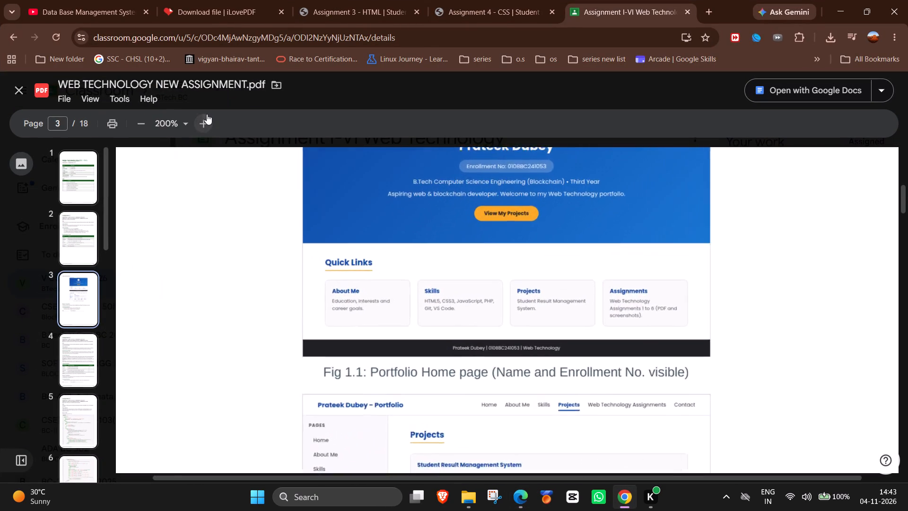
double_click(207, 114)
scroll(467, 314, "up", 4)
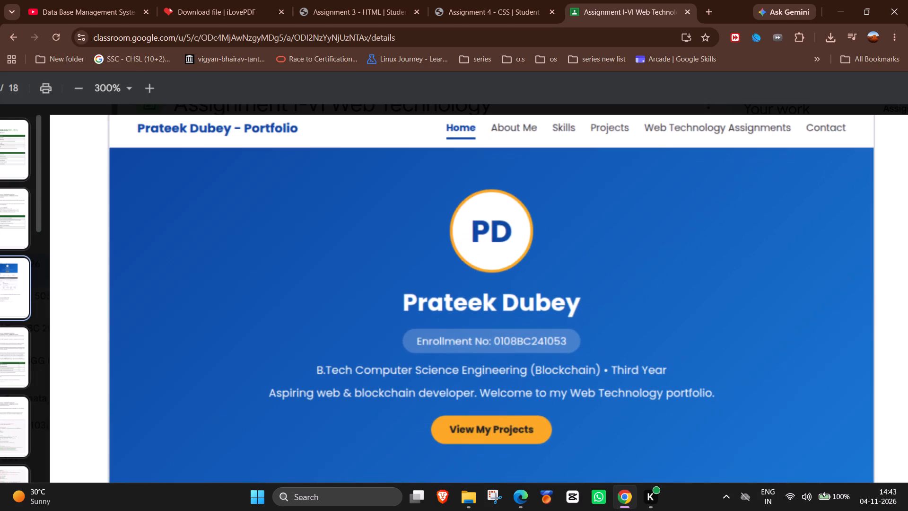
scroll(596, 386, "down", 2)
left_click(519, 490)
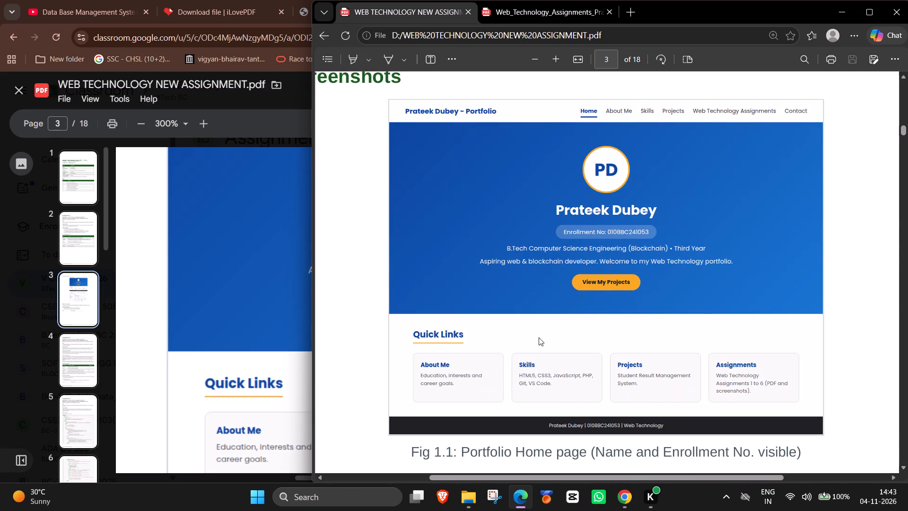
scroll(539, 337, "down", 2)
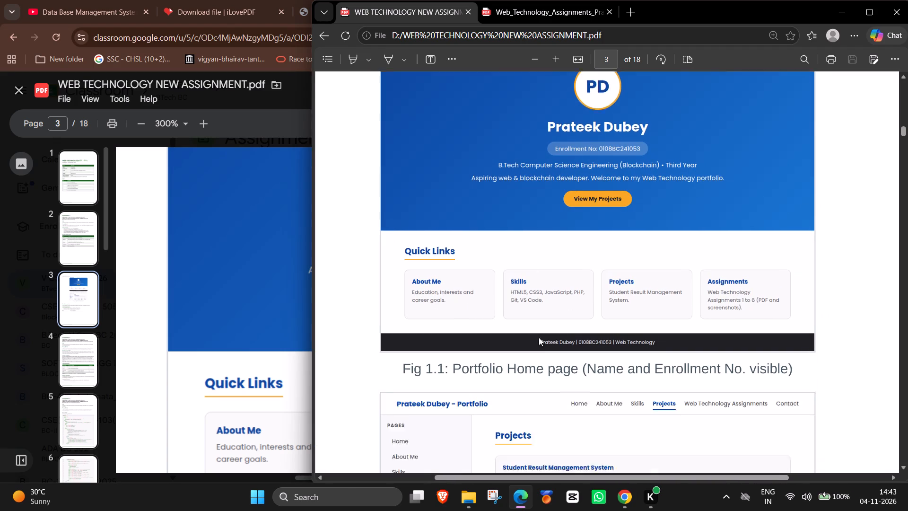
scroll(539, 337, "down", 1)
scroll(539, 337, "up", 2)
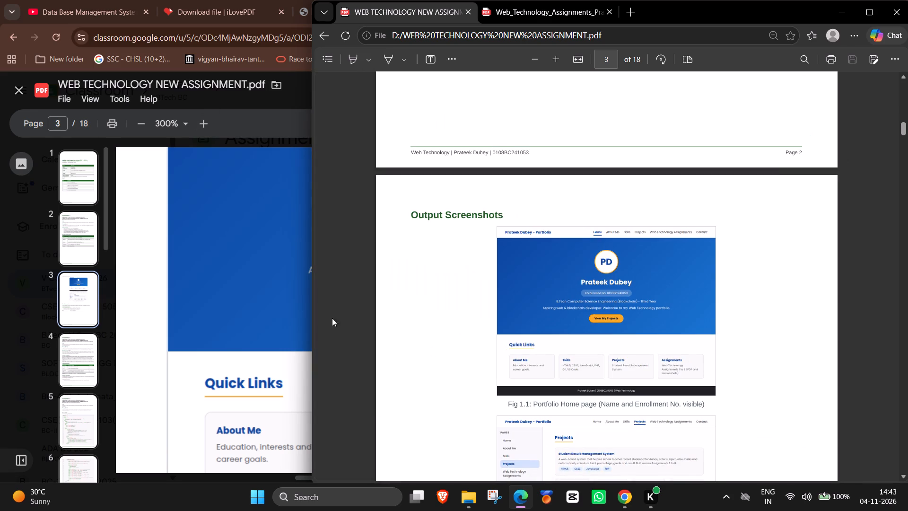
left_click(267, 300)
Move on to page 5 of the attached PDF preview and set its zoom to 100%.
scroll(458, 342, "down", 1)
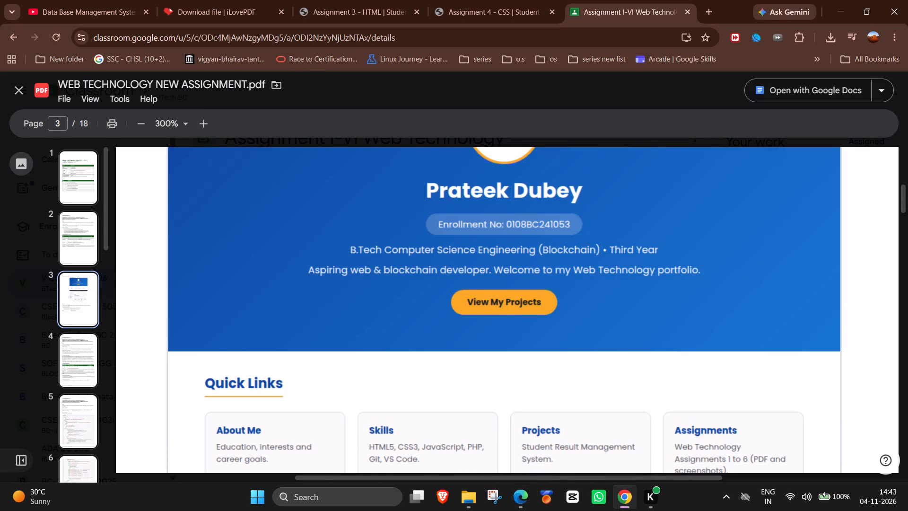
scroll(458, 342, "down", 10)
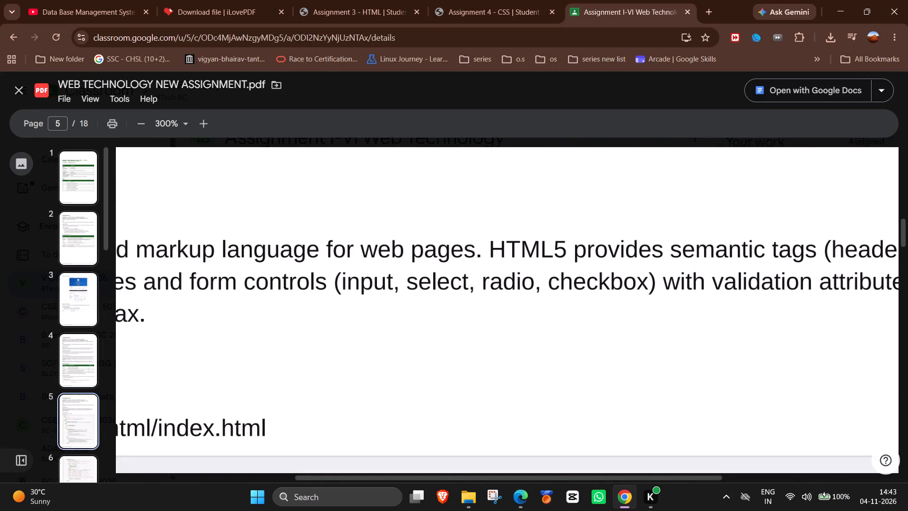
double_click(146, 133)
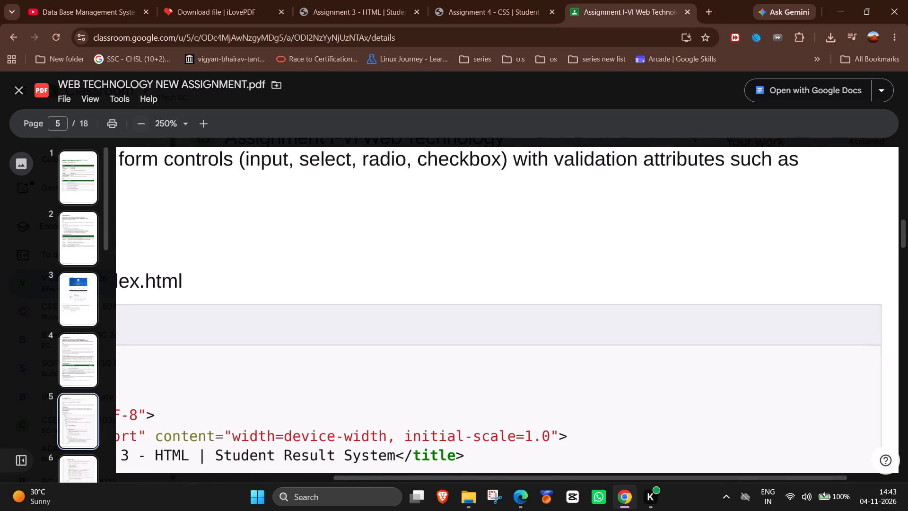
double_click(150, 121)
left_click_drag(150, 121, 161, 122)
left_click(161, 122)
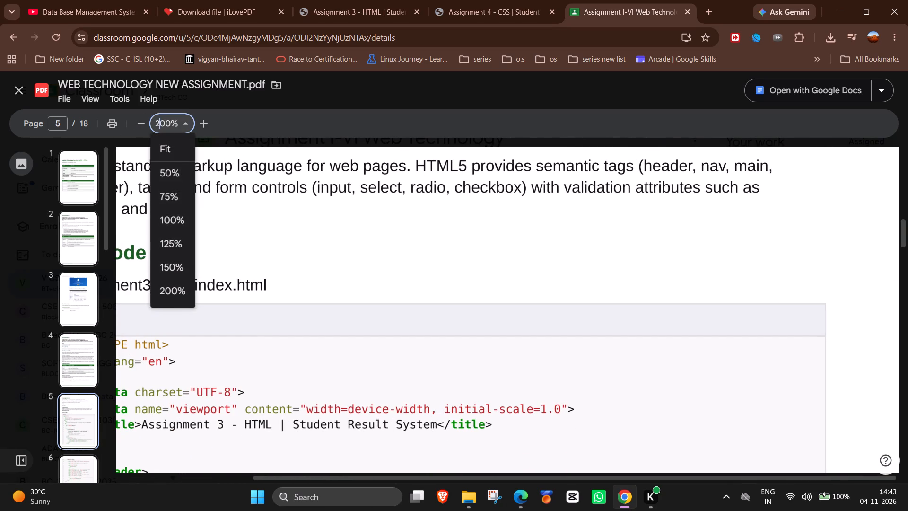
key("BackSpace")
key("1")
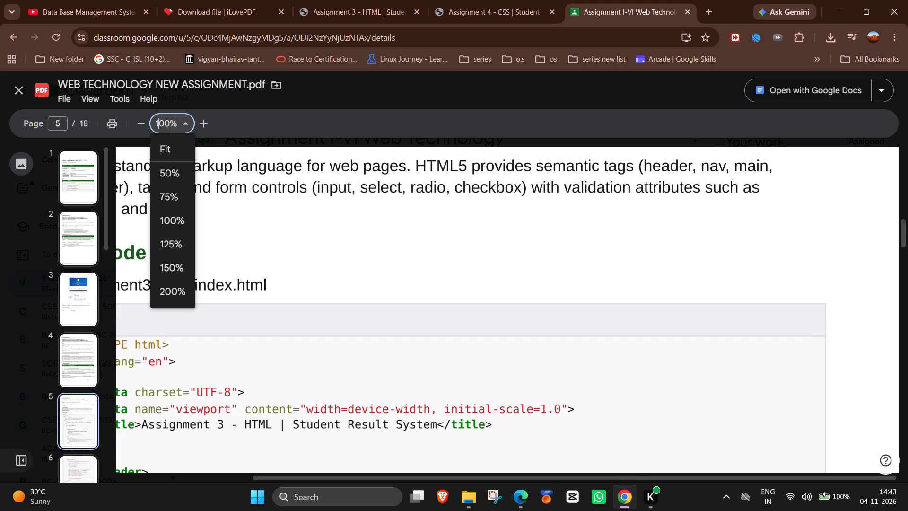
key("Return")
Examine the attached PDF's pages from the Assignment 3 HTML code through the output screenshot on page 9.
scroll(429, 229, "down", 4)
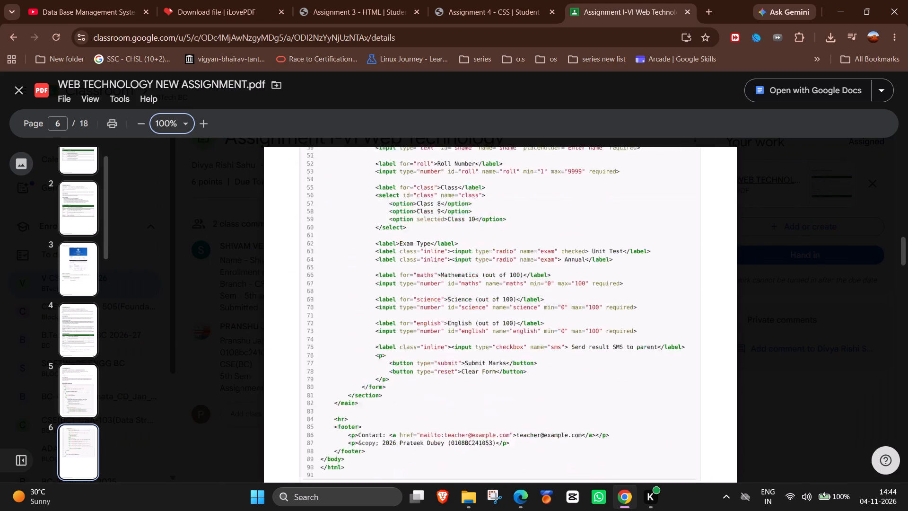
scroll(429, 229, "down", 7)
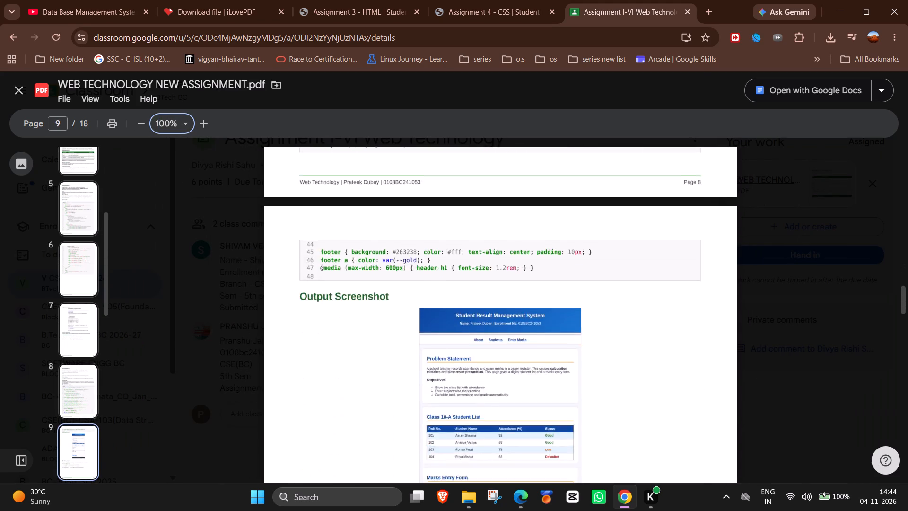
scroll(429, 229, "down", 1)
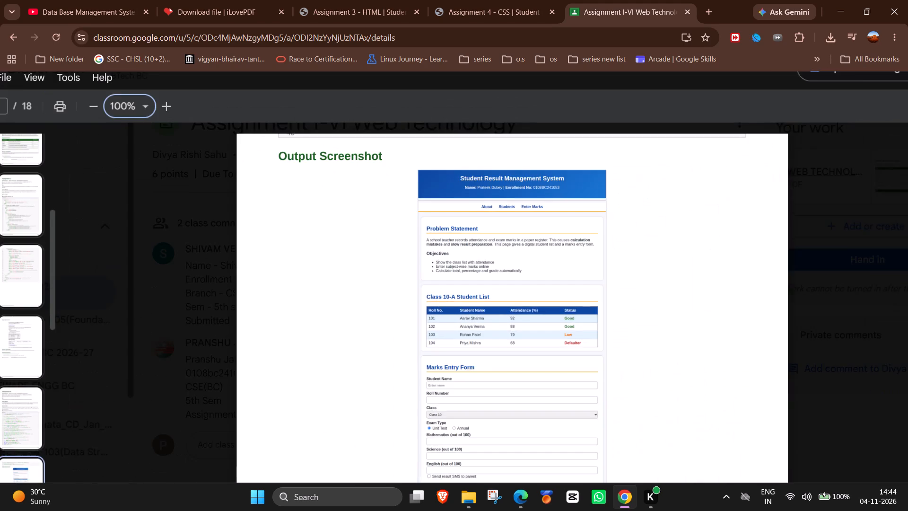
Recheck the Assignment 3 source code on pages 5 and 6 and its output screenshot, Fig 3.1, on page 7.
scroll(429, 229, "up", 12)
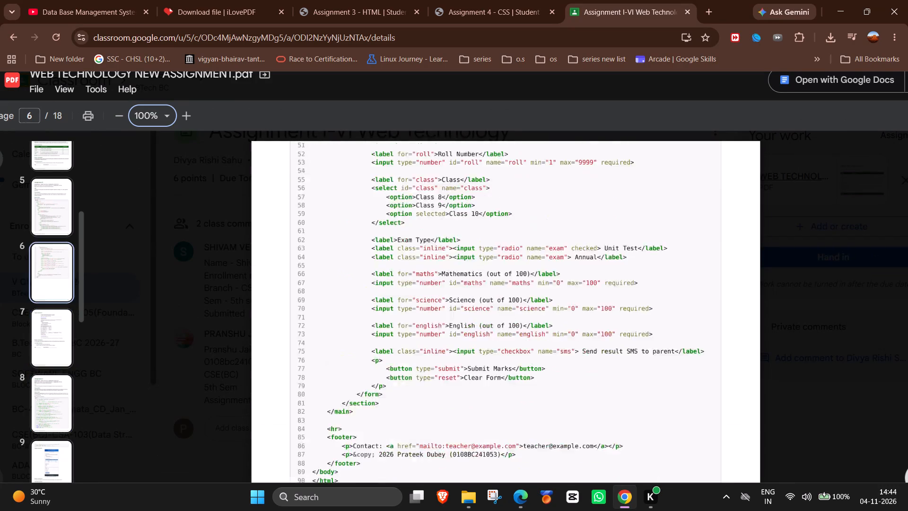
scroll(447, 235, "up", 1)
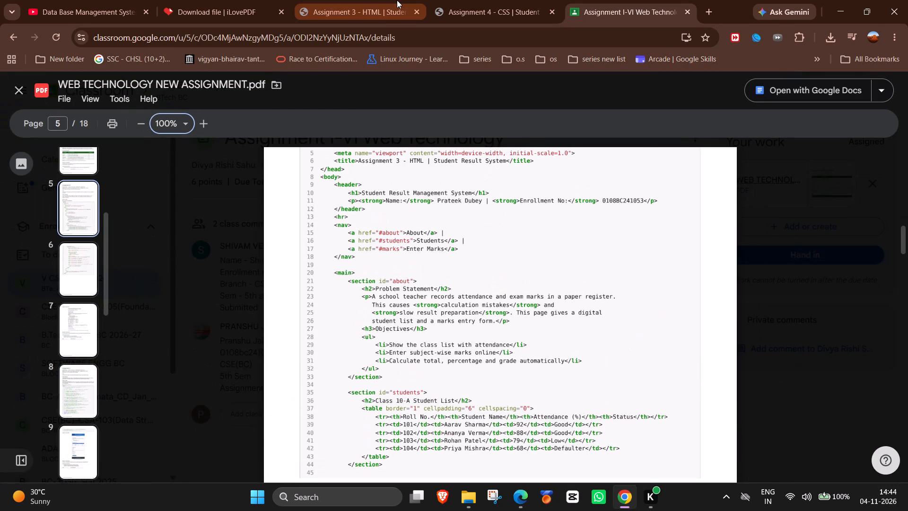
scroll(418, 182, "up", 5)
scroll(418, 182, "right", 1)
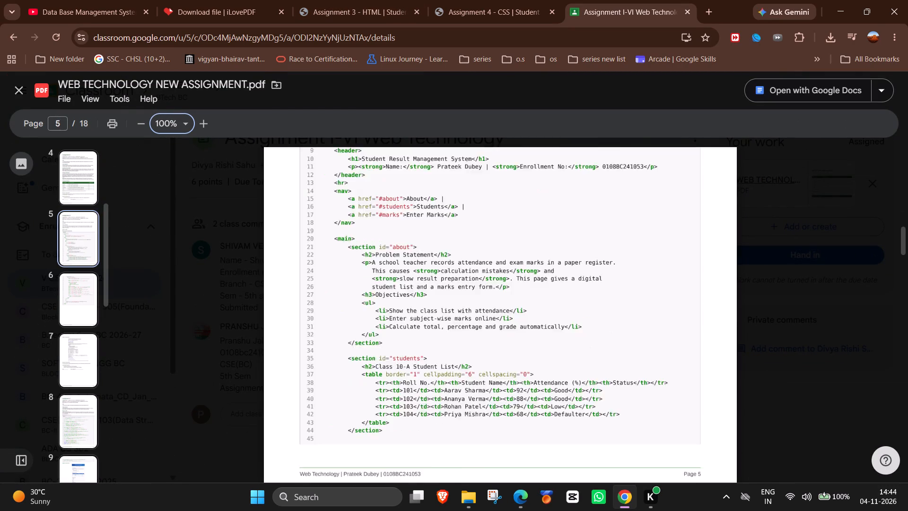
scroll(418, 182, "down", 3)
scroll(418, 182, "up", 2)
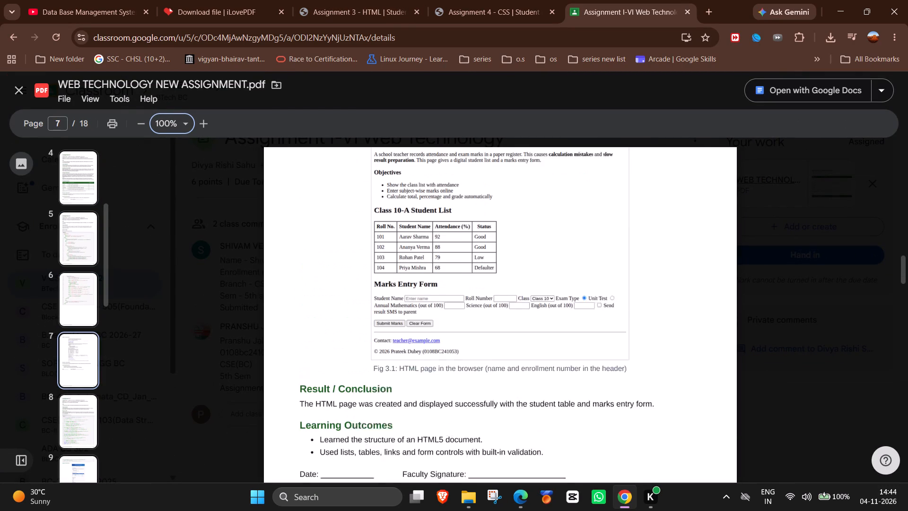
scroll(418, 182, "up", 3)
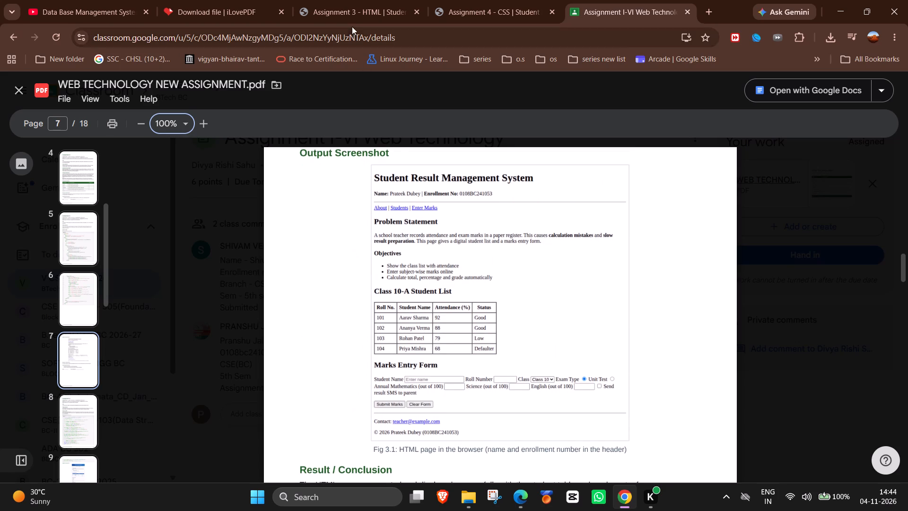
Check the live Assignment 3 HTML and Assignment 4 CSS pages, comparing the Assignment 3 page with Fig 3.1 in the attached PDF.
left_click(353, 7)
scroll(370, 313, "down", 3)
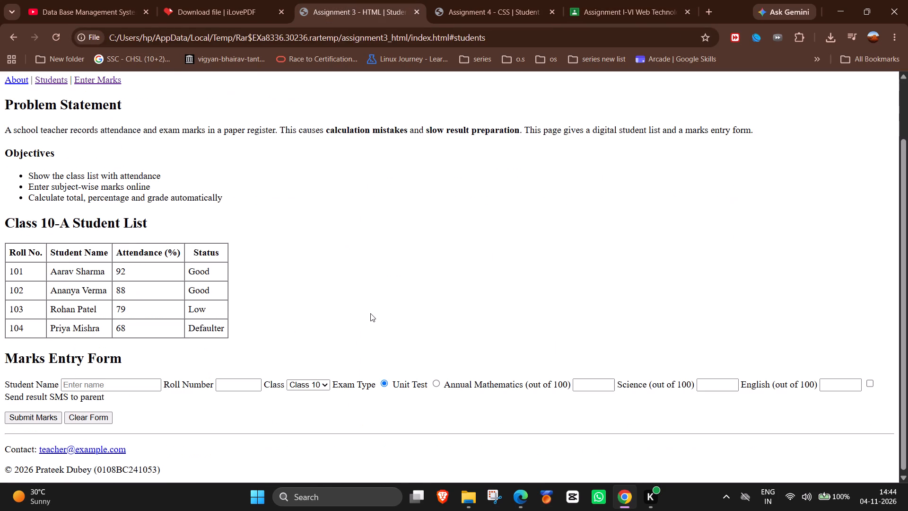
scroll(370, 313, "down", 1)
scroll(370, 313, "up", 3)
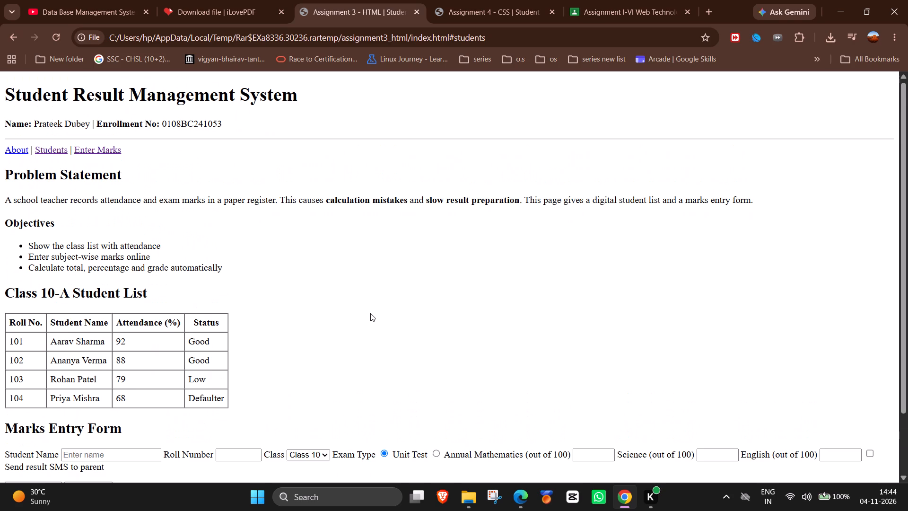
left_click(452, 0)
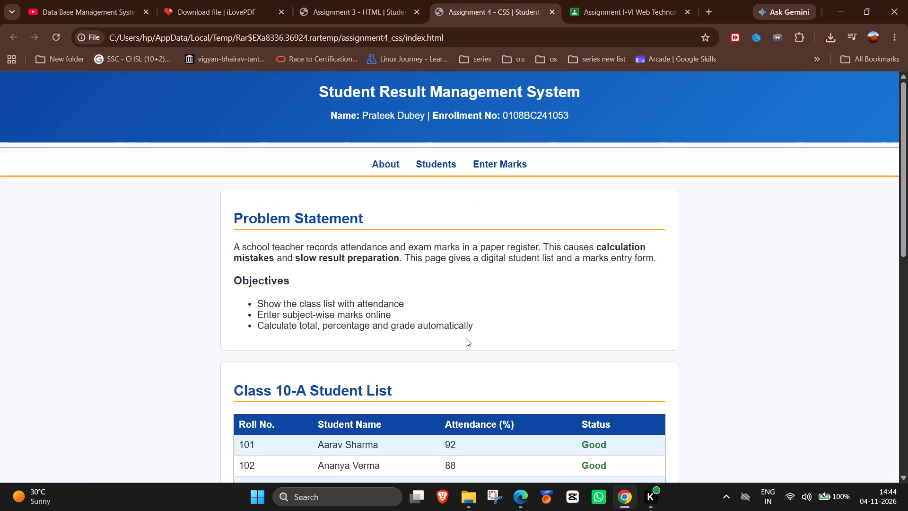
left_click(600, 2)
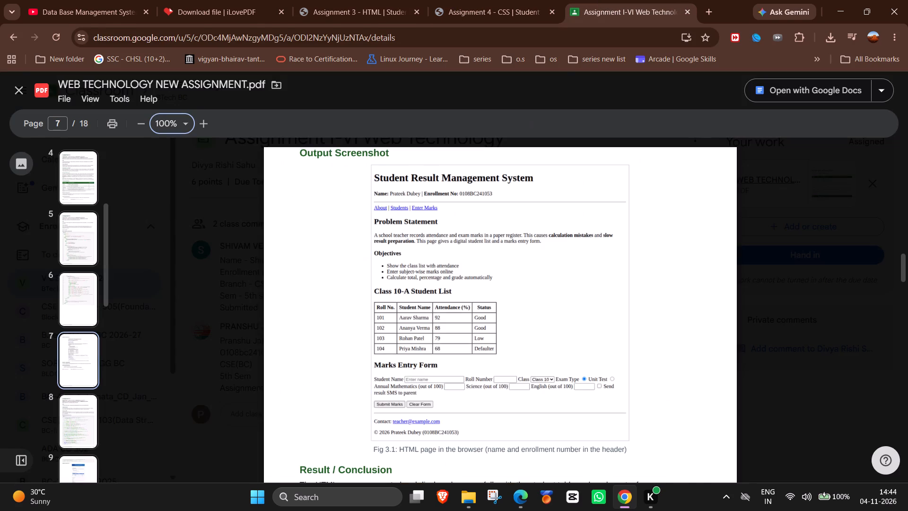
scroll(473, 242, "down", 6)
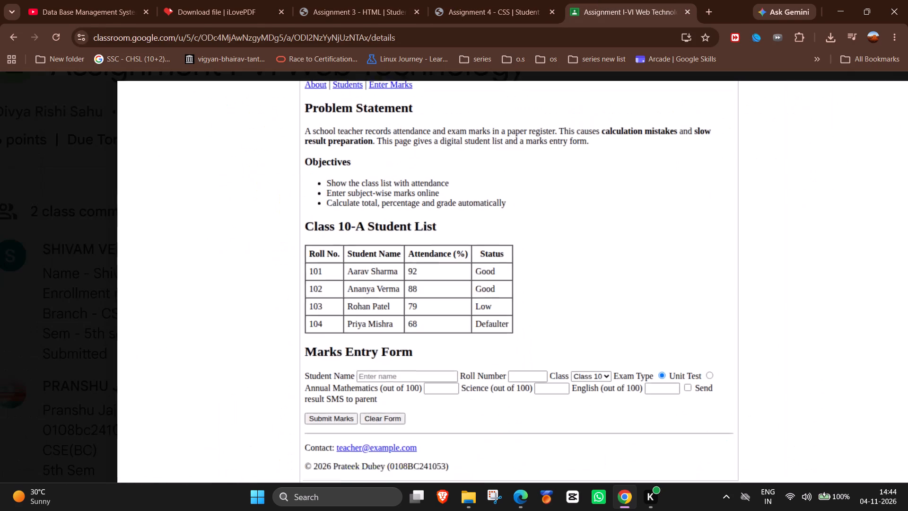
Compare the Assignment 4 output screenshot on page 9 of the attached PDF with the live Assignment 4 CSS page.
scroll(473, 242, "down", 11)
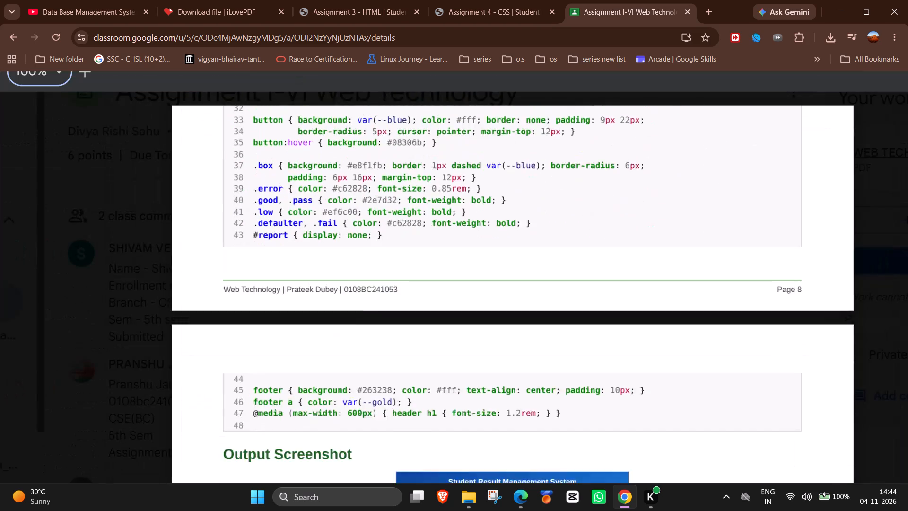
scroll(473, 242, "down", 1)
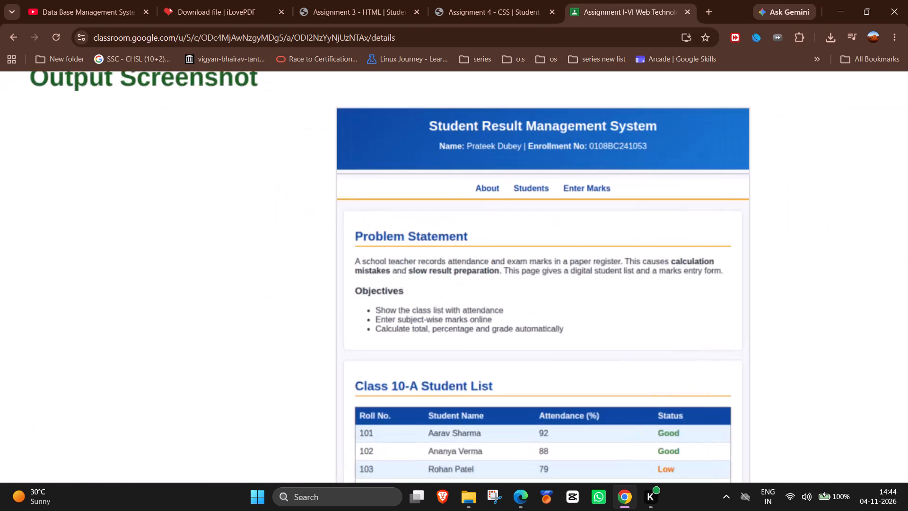
left_click(476, 0)
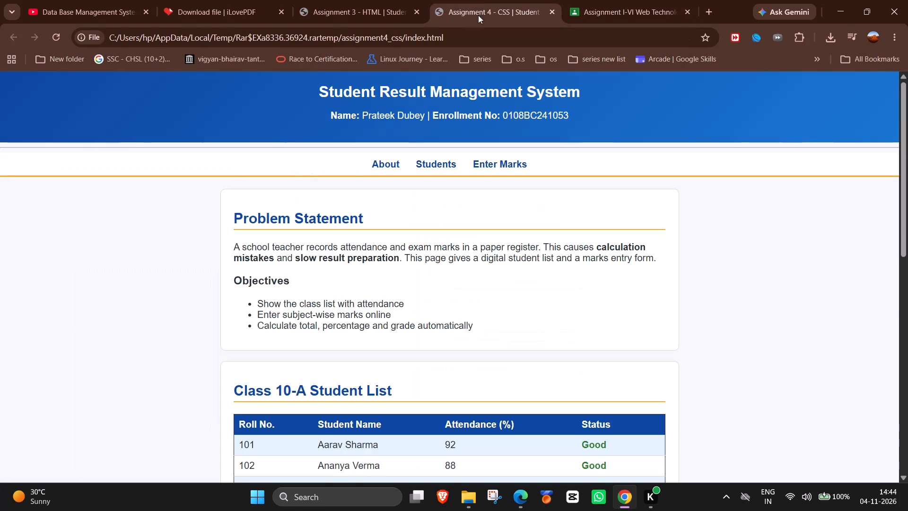
scroll(481, 303, "down", 8)
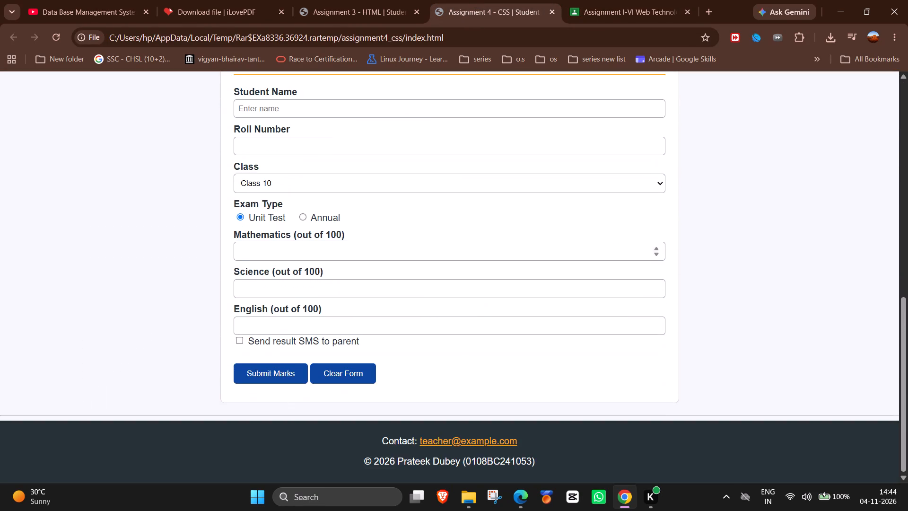
scroll(481, 303, "up", 5)
left_click(343, 0)
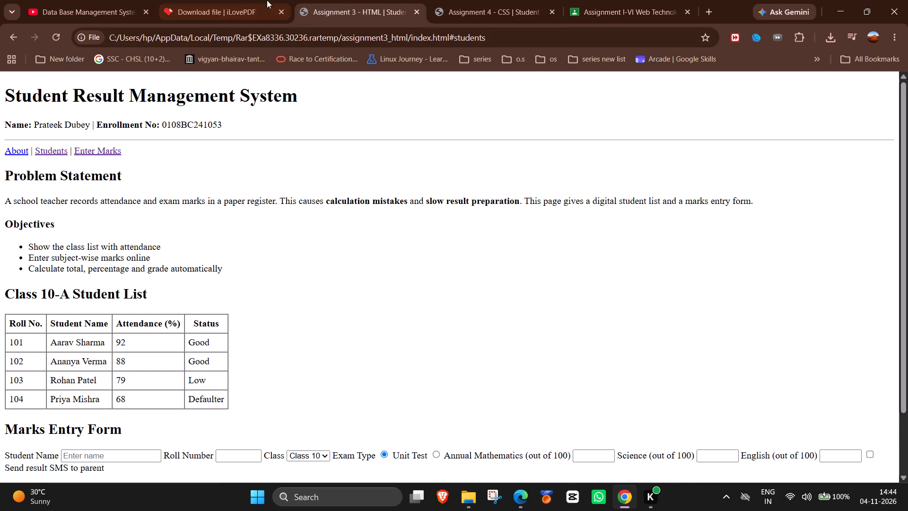
Recheck the Assignment 4 output screenshot on page 9 of the attached PDF, from its header to its footer.
left_click(618, 17)
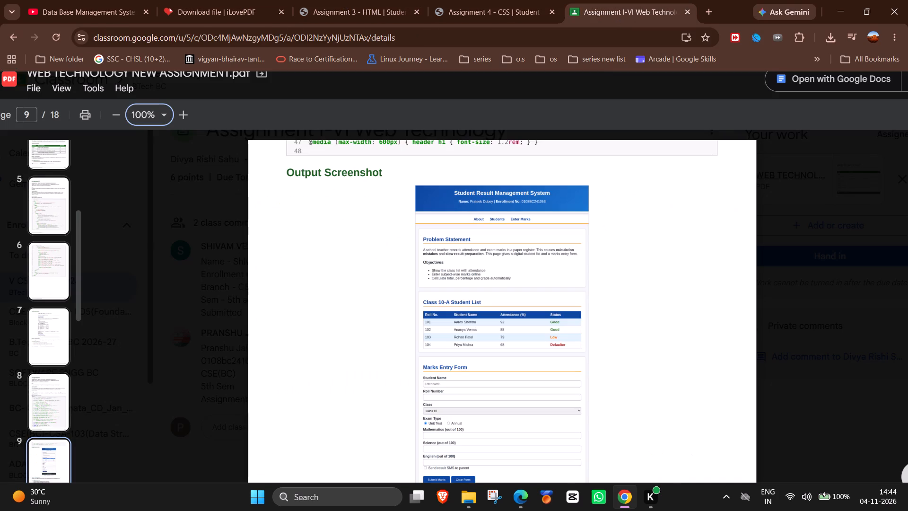
scroll(571, 315, "down", 2)
scroll(571, 315, "up", 2)
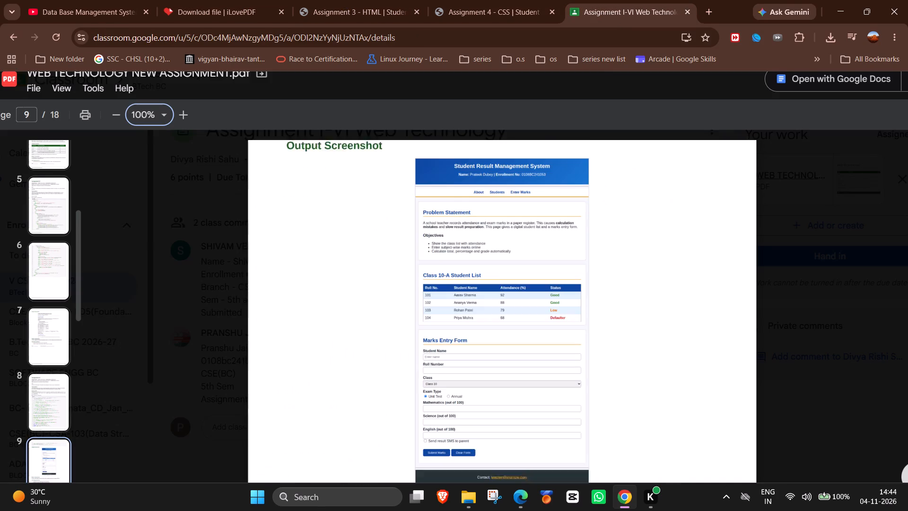
scroll(571, 315, "down", 4)
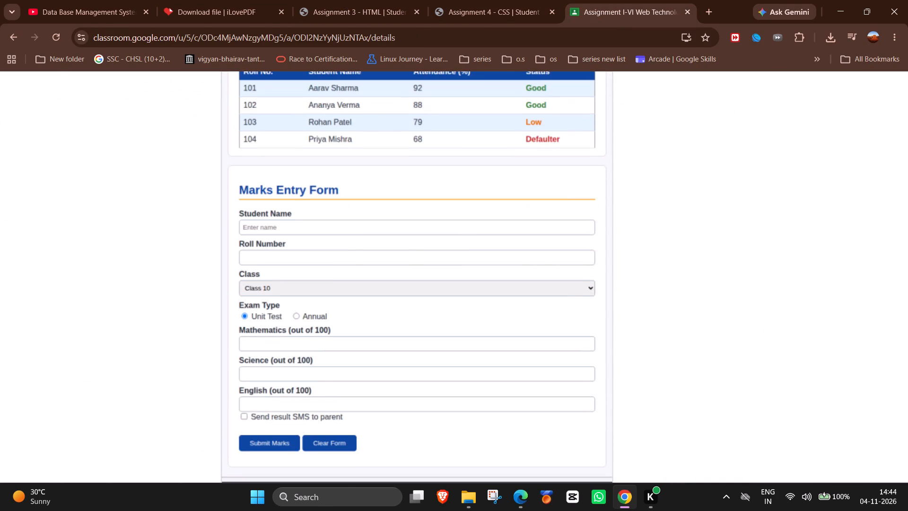
scroll(571, 315, "up", 1)
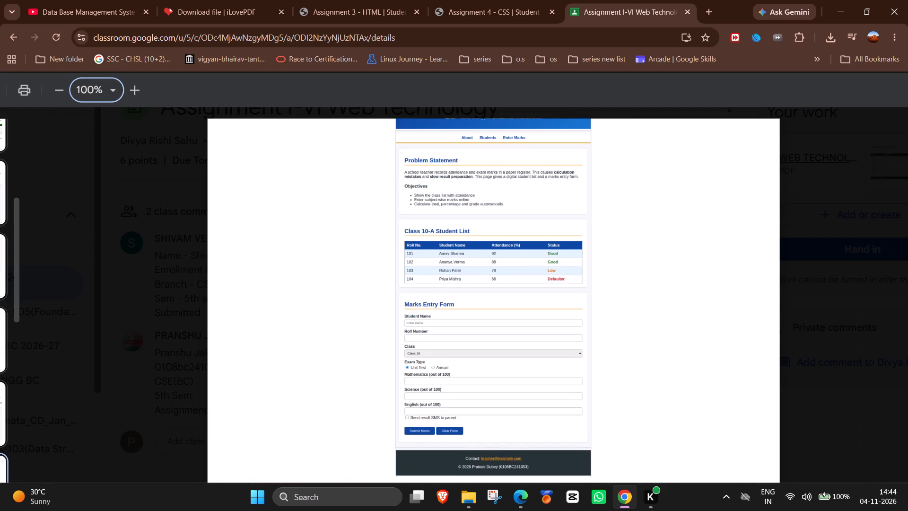
scroll(571, 315, "up", 1)
scroll(571, 315, "down", 1)
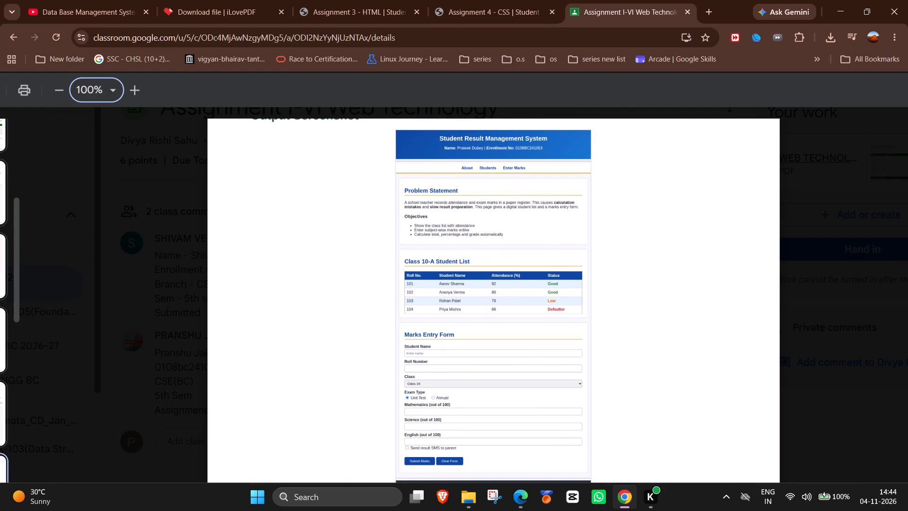
Review the live Assignment 4 CSS page down to its footer and the live Assignment 3 HTML page, and return to the attached PDF.
left_click(480, 16)
left_click(436, 41)
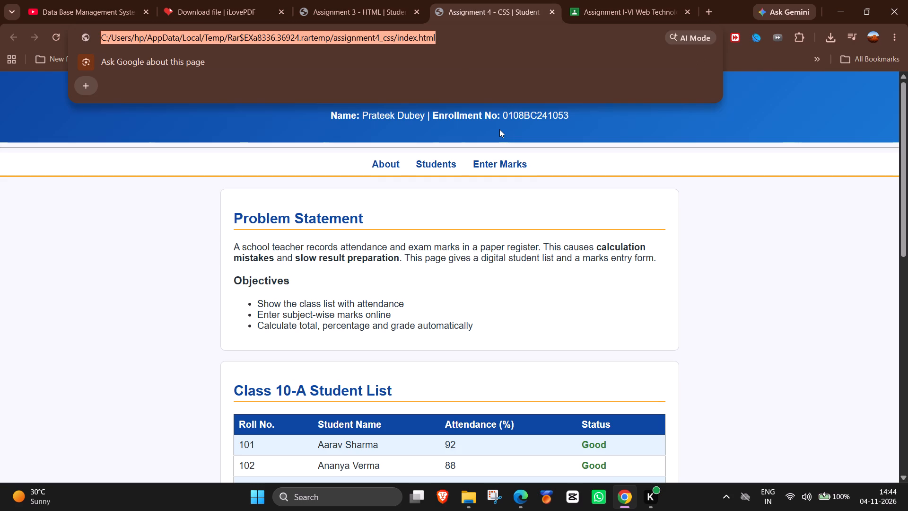
left_click(553, 231)
scroll(553, 231, "down", 4)
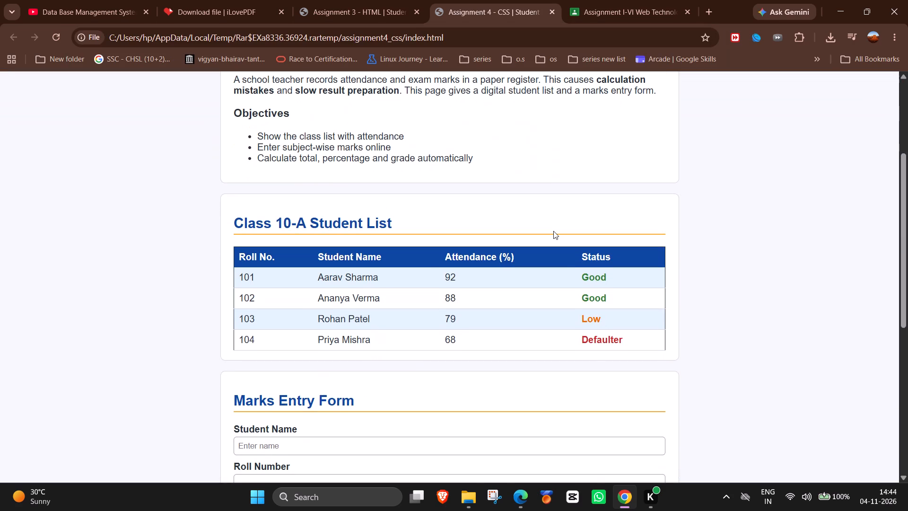
scroll(553, 231, "down", 8)
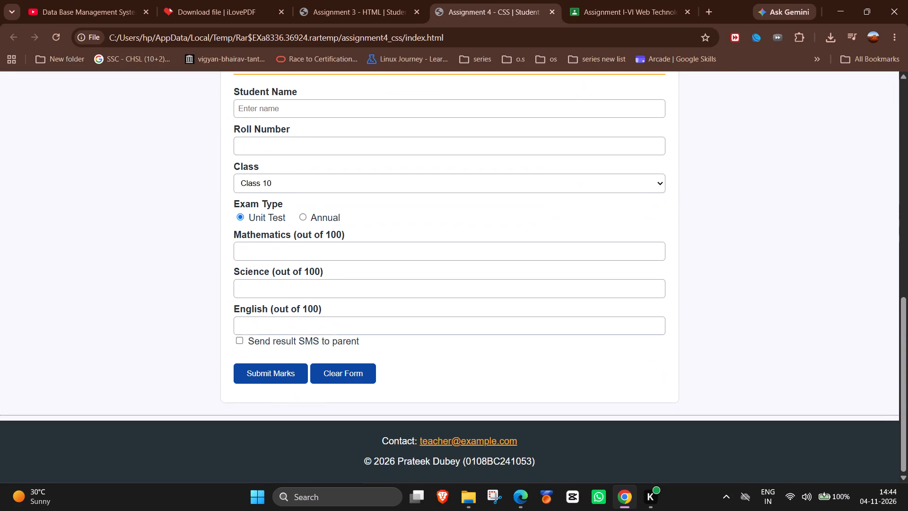
scroll(553, 231, "up", 6)
left_click(378, 7)
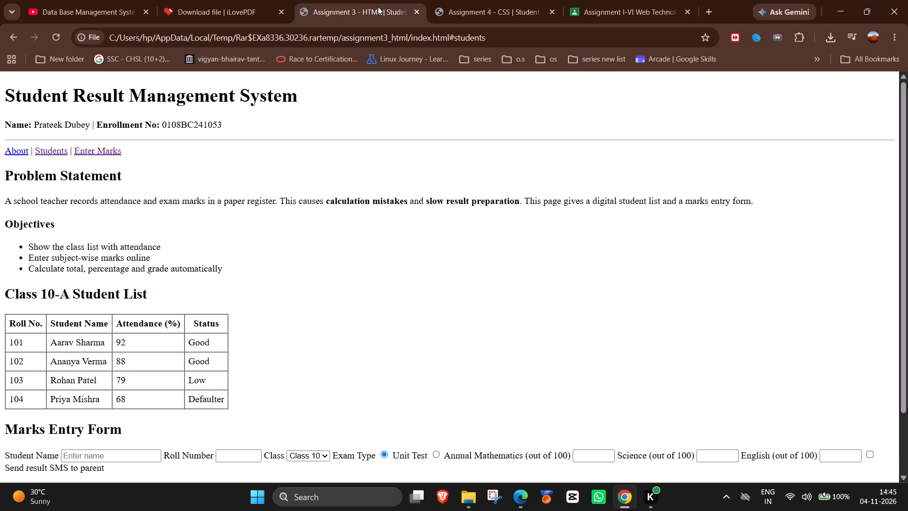
left_click(650, 4)
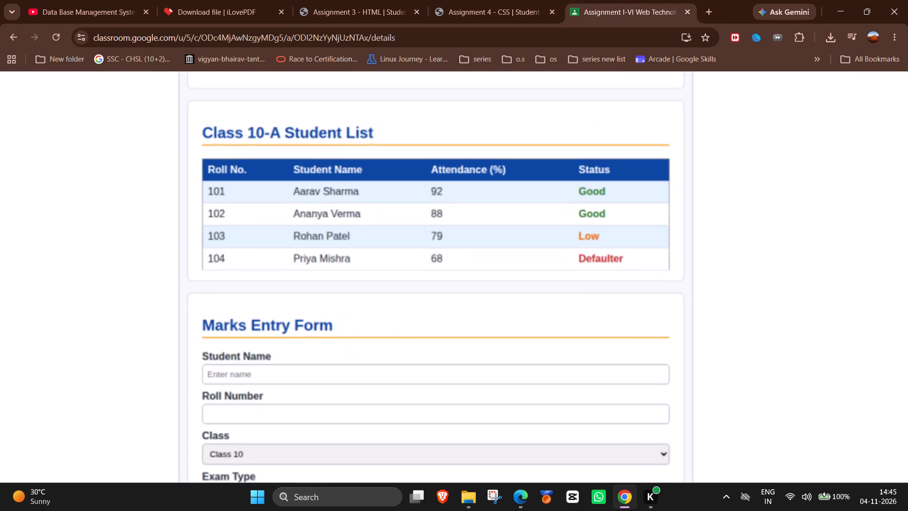
Examine the attached PDF from the Fig 4.1 caption and Assignment 4 conclusion through the Assignment 5 JavaScript source code.
scroll(529, 340, "down", 5)
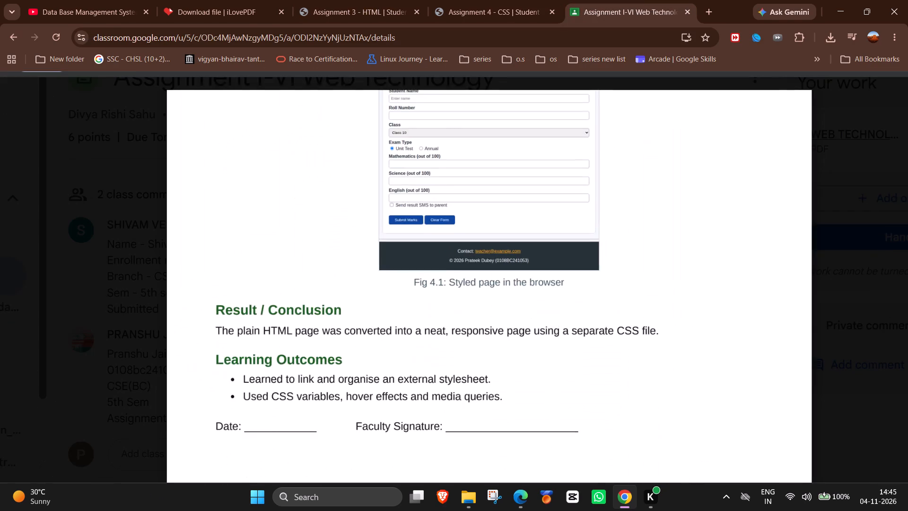
scroll(529, 340, "down", 9)
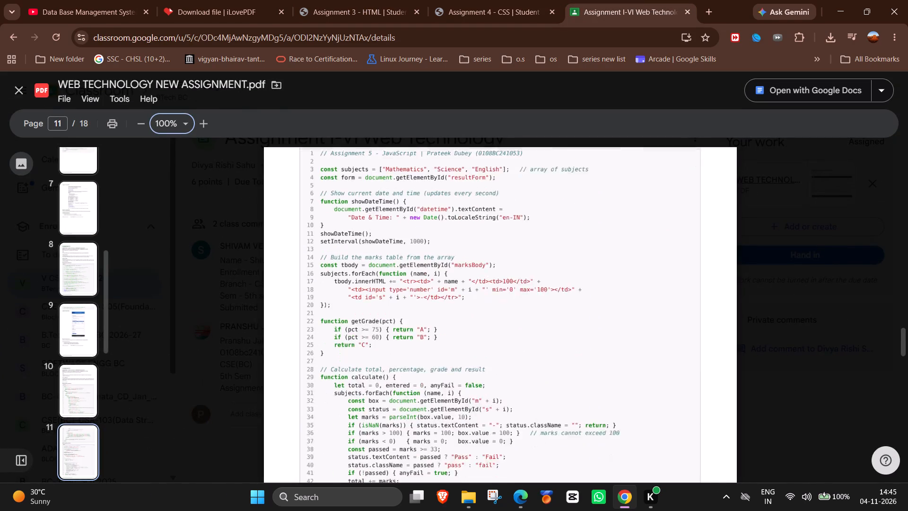
scroll(529, 340, "down", 3)
Examine the Assignment 5 output screenshots, Fig 5.1 to Fig 5.3, on pages 13 and 14 of the attached PDF.
scroll(529, 340, "up", 1)
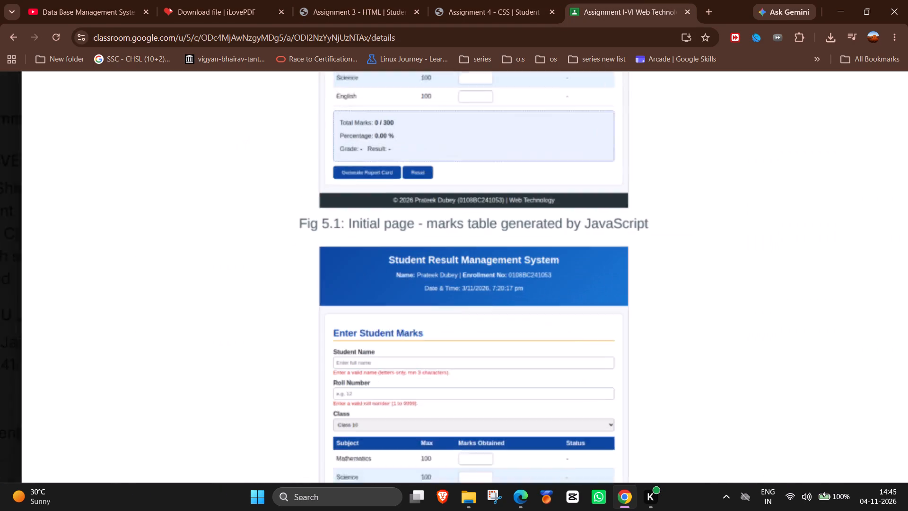
scroll(529, 340, "down", 3)
scroll(529, 340, "up", 2)
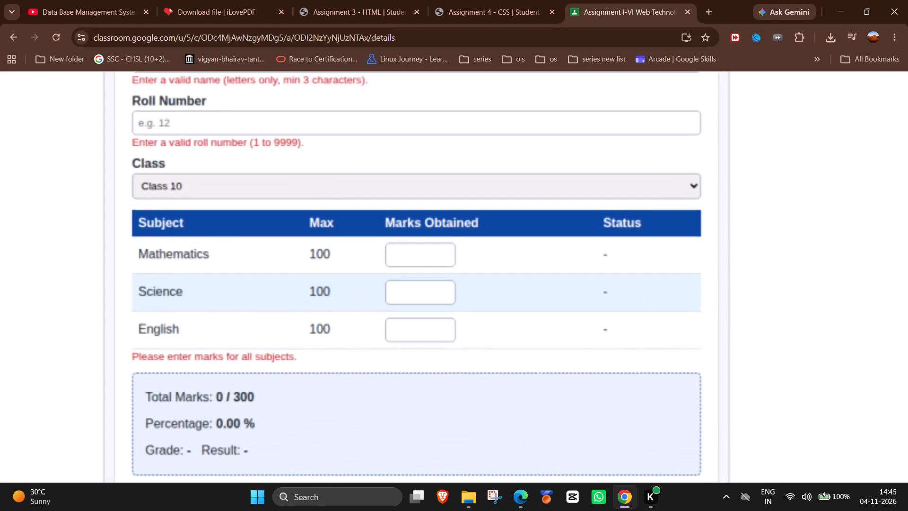
scroll(529, 340, "up", 6)
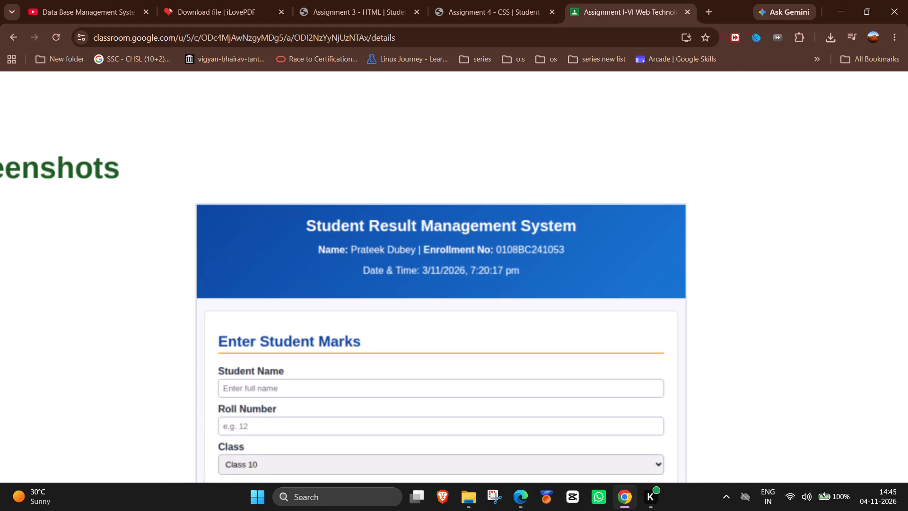
scroll(529, 340, "down", 1)
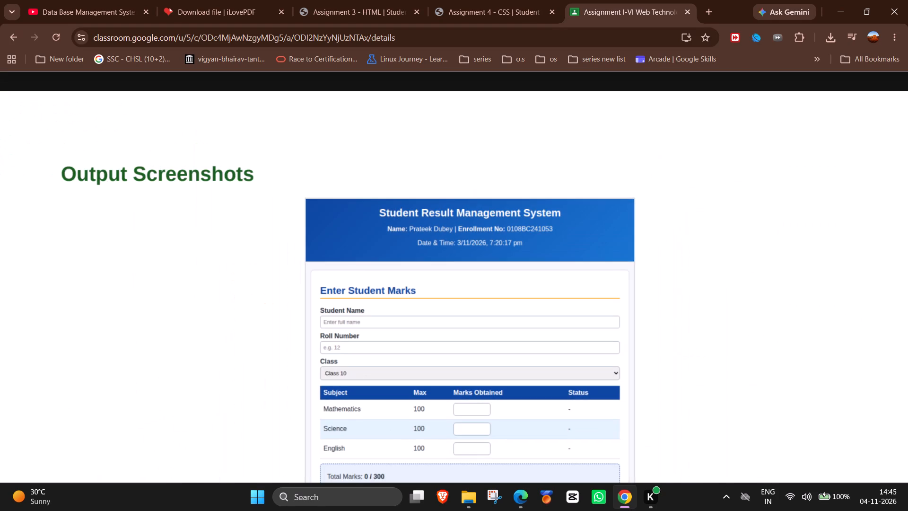
scroll(529, 340, "down", 1)
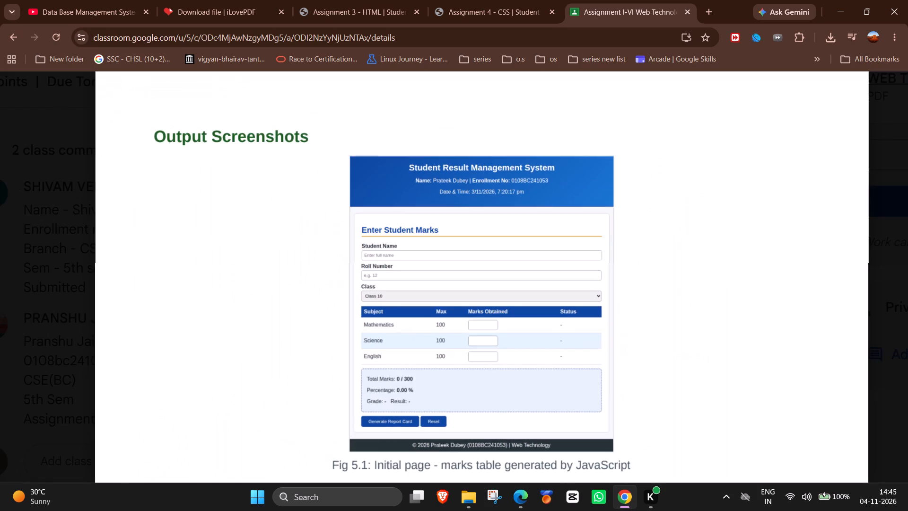
scroll(529, 340, "down", 4)
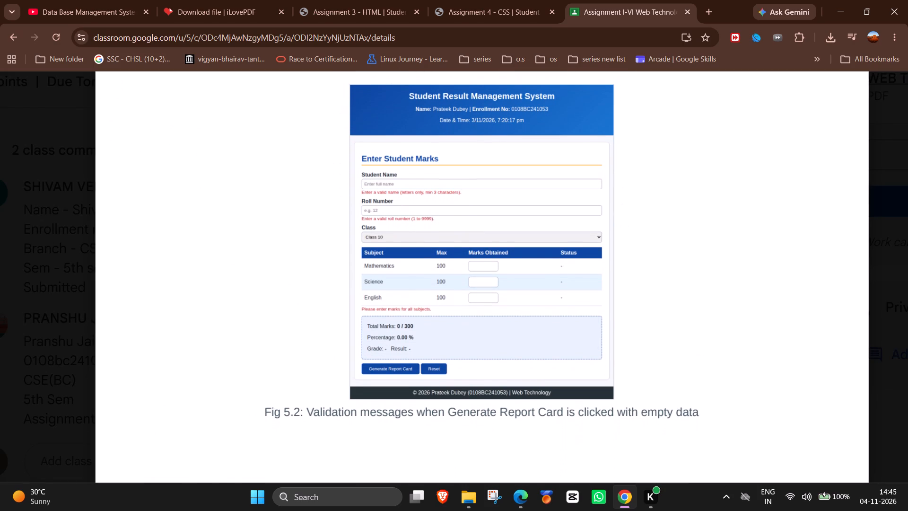
scroll(529, 340, "up", 5)
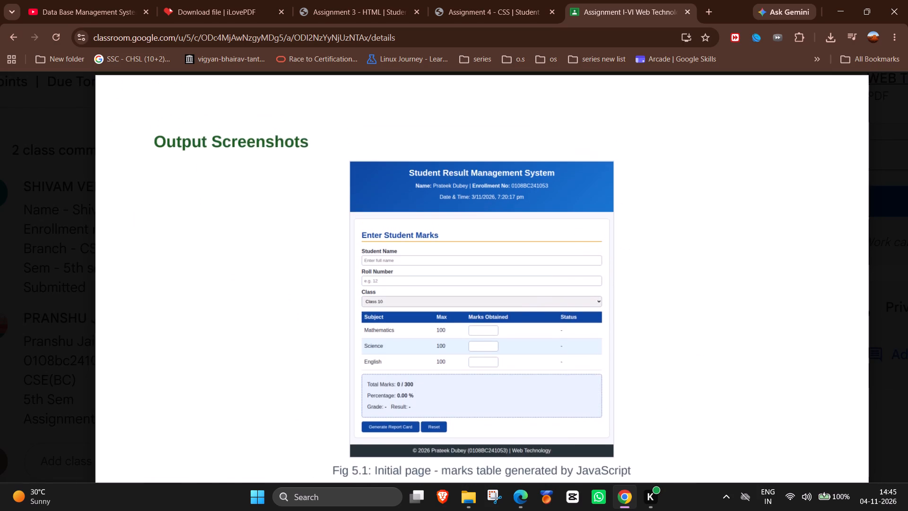
scroll(529, 340, "up", 1)
scroll(529, 340, "down", 8)
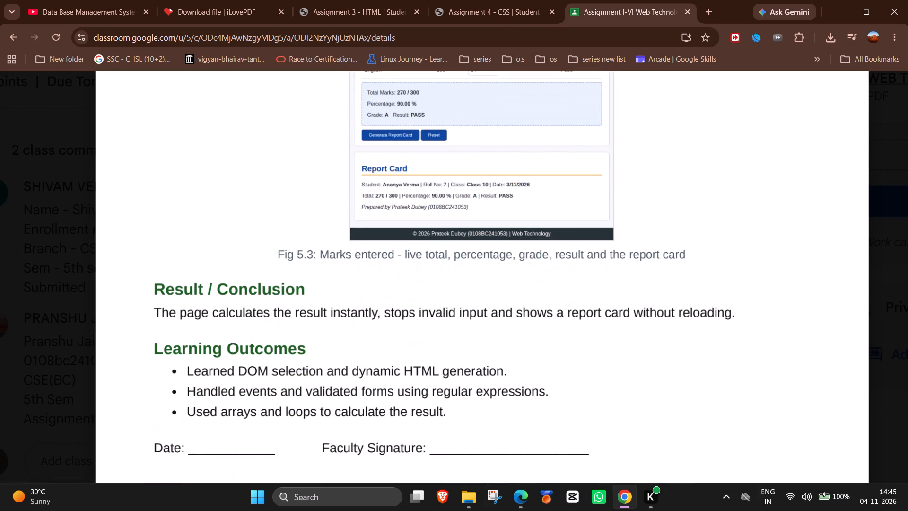
Examine the Assignment 6 PHP pages of the attached PDF, from the source code on page 15 to the output on page 18.
scroll(529, 340, "down", 2)
scroll(517, 282, "down", 5)
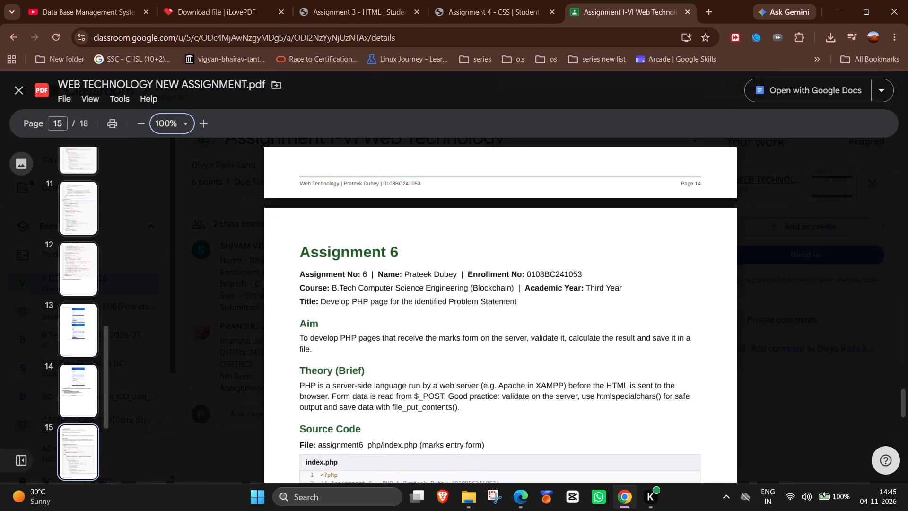
scroll(517, 282, "down", 10)
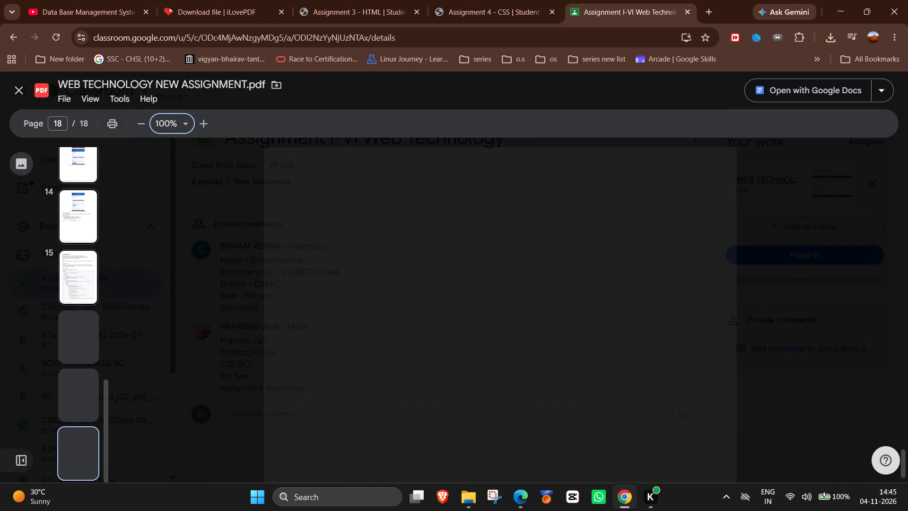
scroll(517, 282, "up", 3)
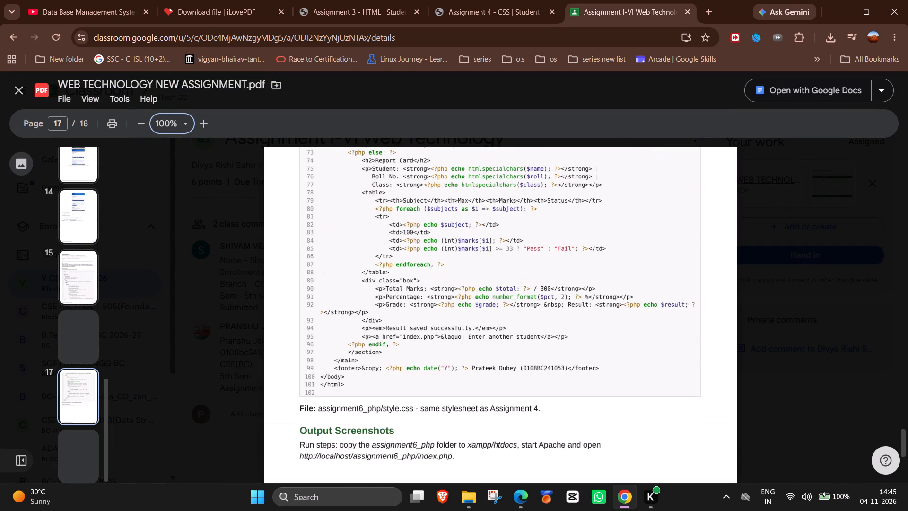
scroll(517, 282, "up", 1)
scroll(517, 282, "down", 1)
scroll(517, 282, "up", 1)
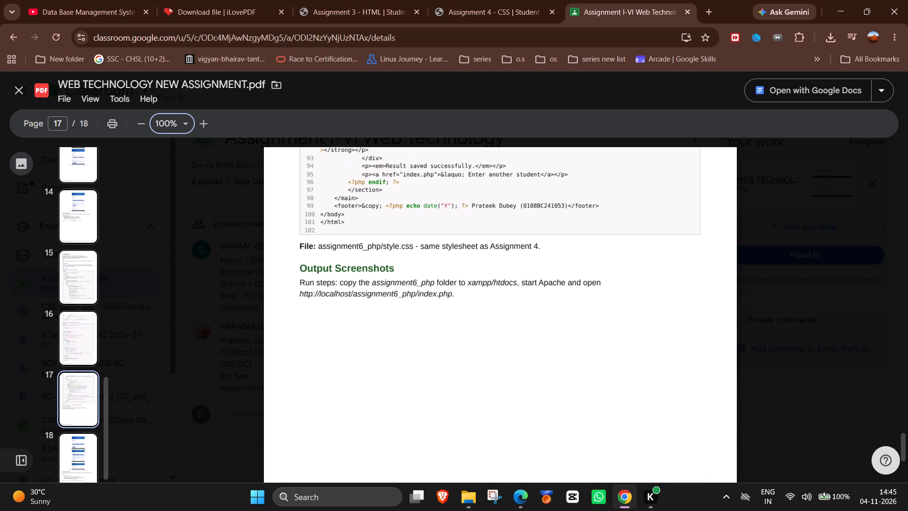
scroll(517, 282, "up", 7)
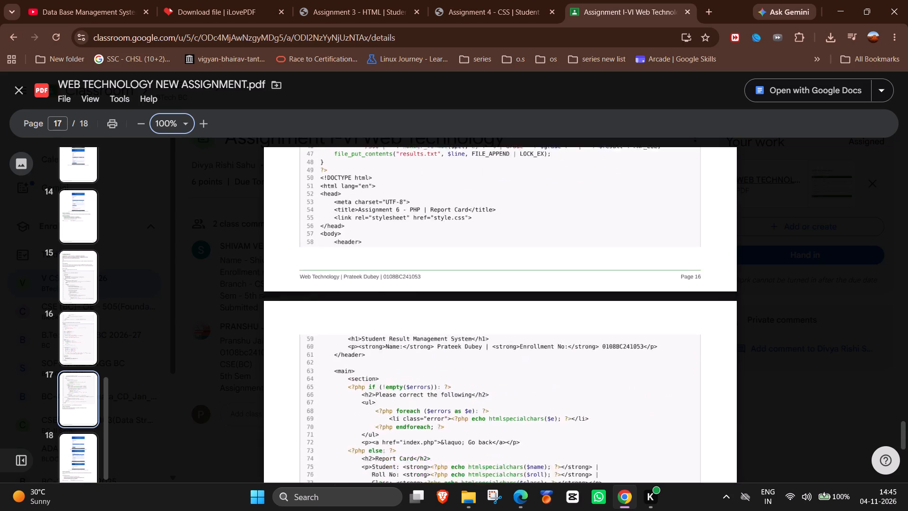
scroll(517, 282, "up", 6)
scroll(517, 282, "down", 1)
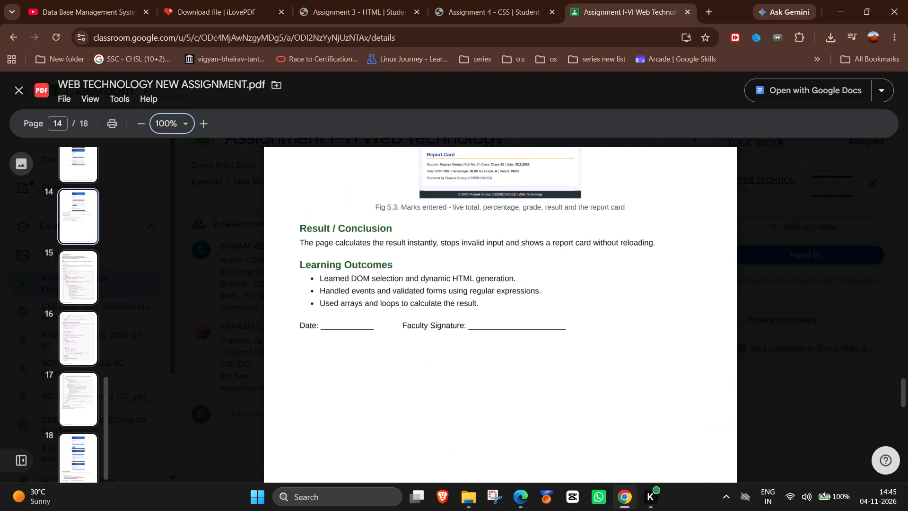
scroll(517, 282, "down", 1)
scroll(517, 282, "up", 1)
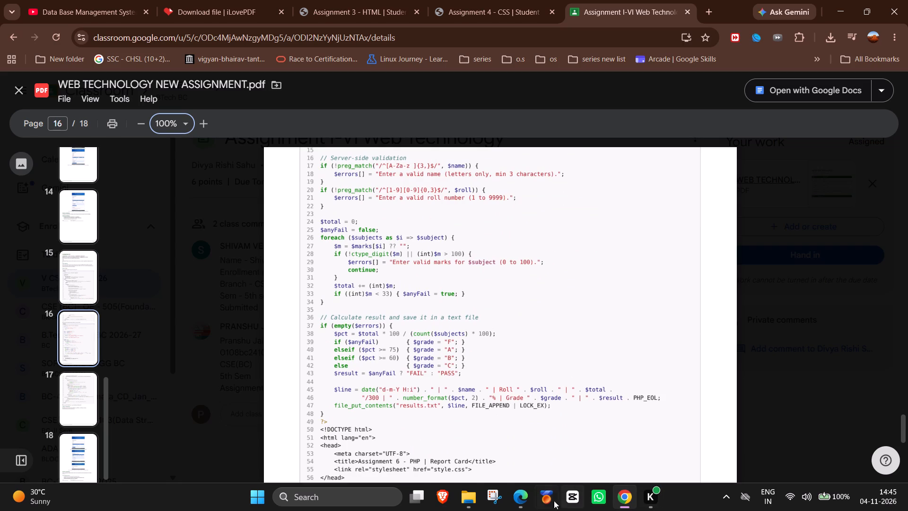
Open the Web Technology source-code ZIP archive on drive D: and go into its assignment6_php folder.
left_click(474, 501)
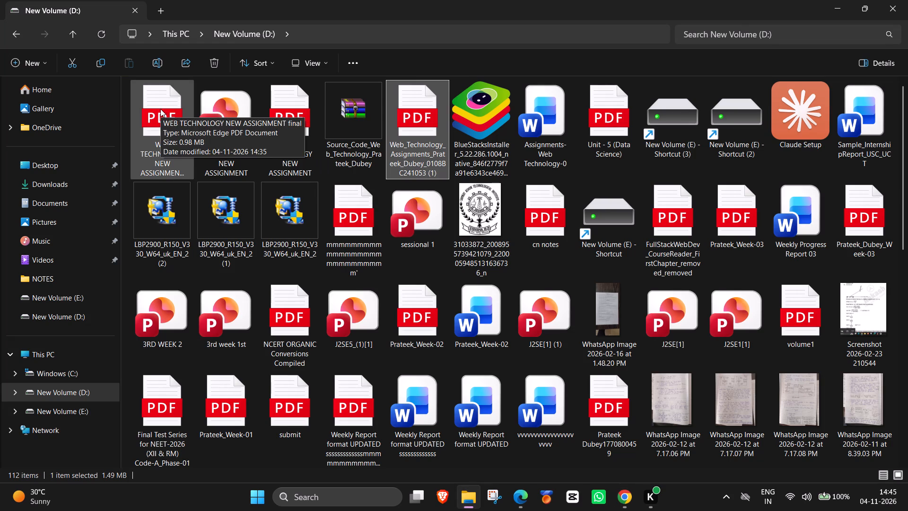
double_click(361, 137)
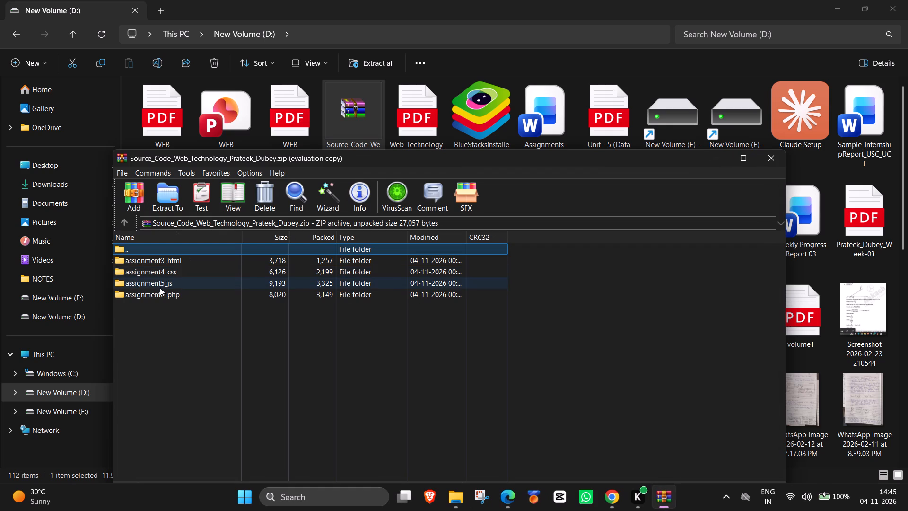
left_click(160, 288)
double_click(157, 297)
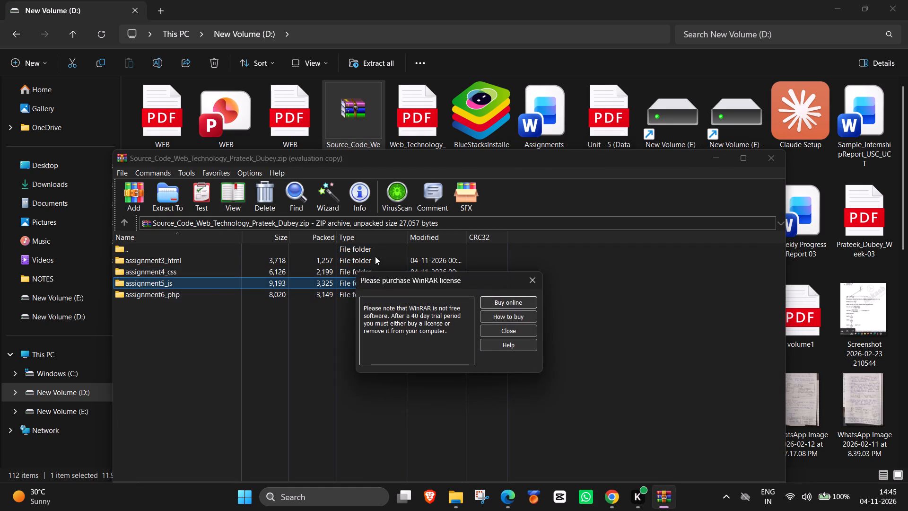
left_click(532, 276)
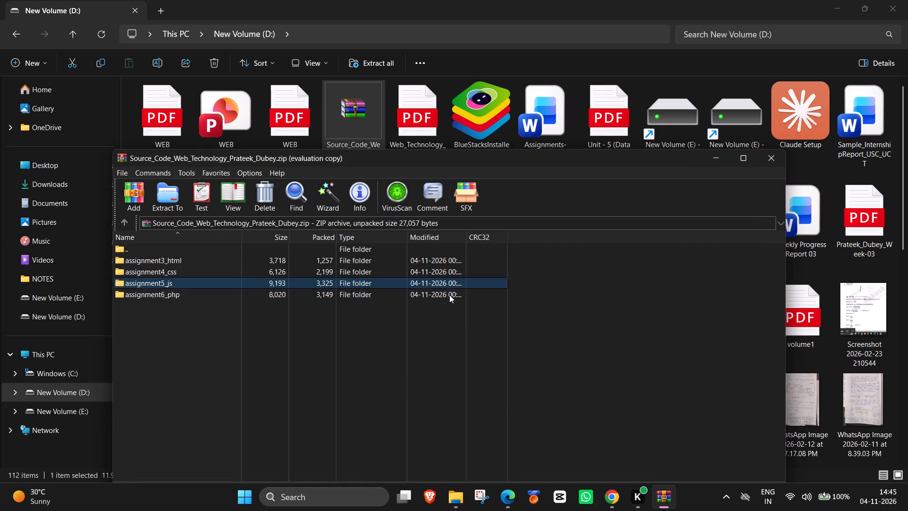
double_click(268, 293)
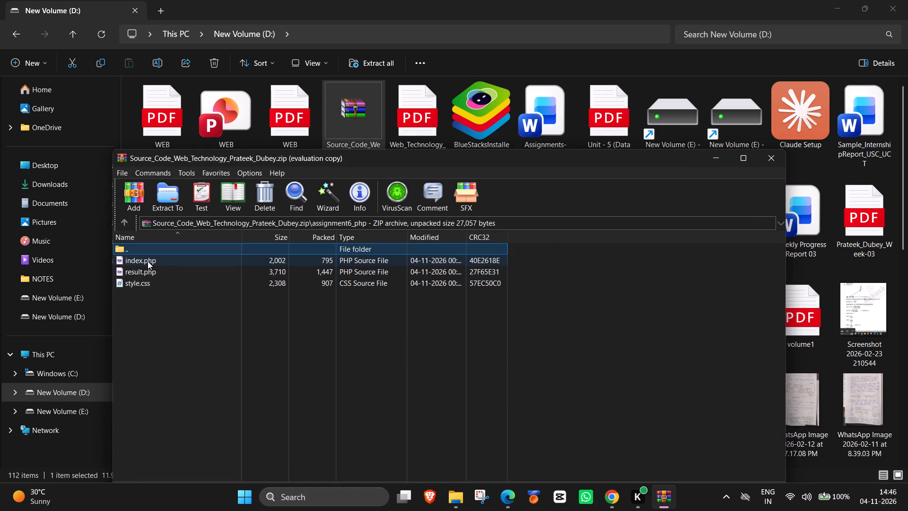
double_click(162, 261)
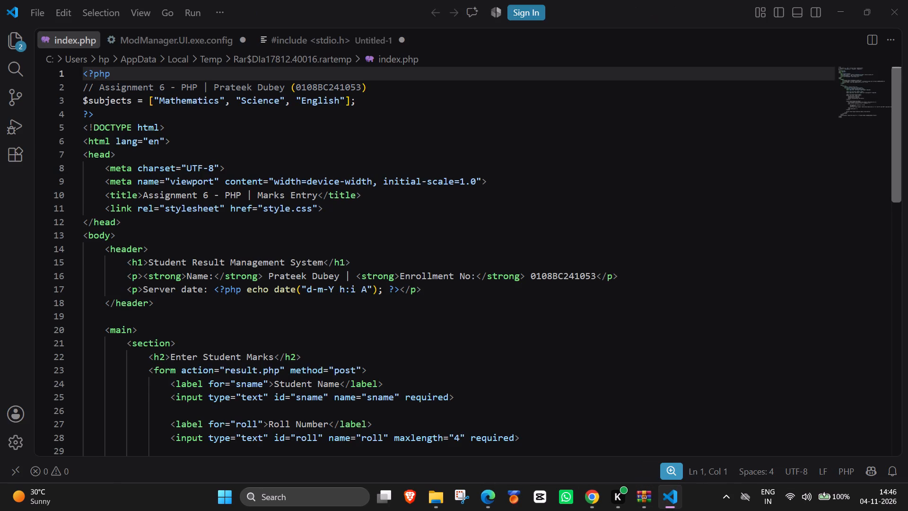
left_click(894, 35)
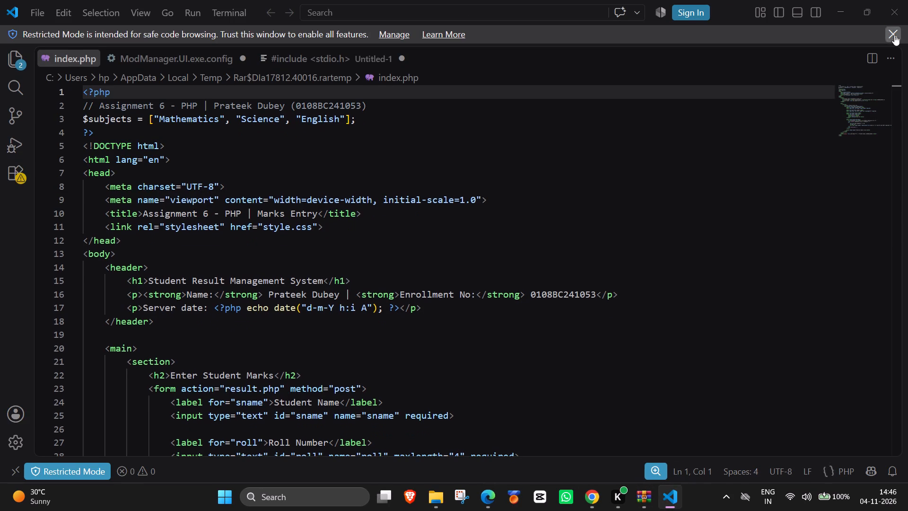
left_click(899, 10)
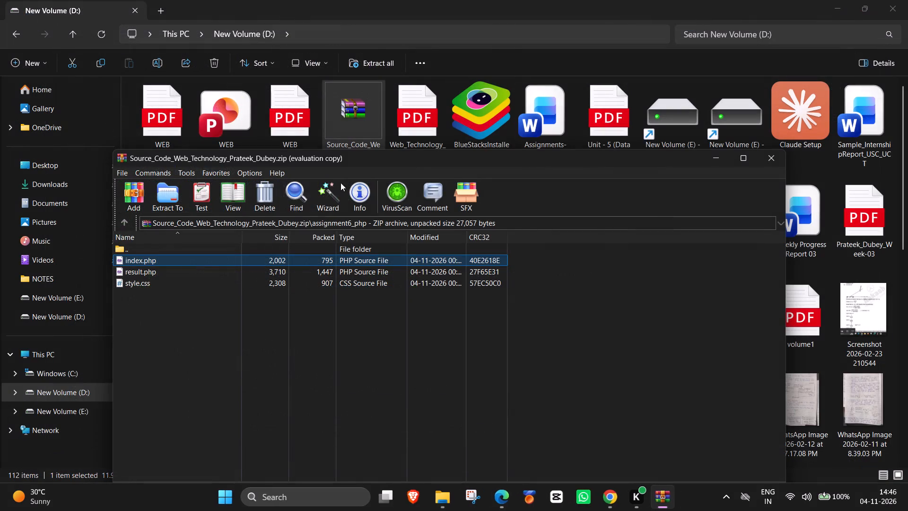
double_click(188, 277)
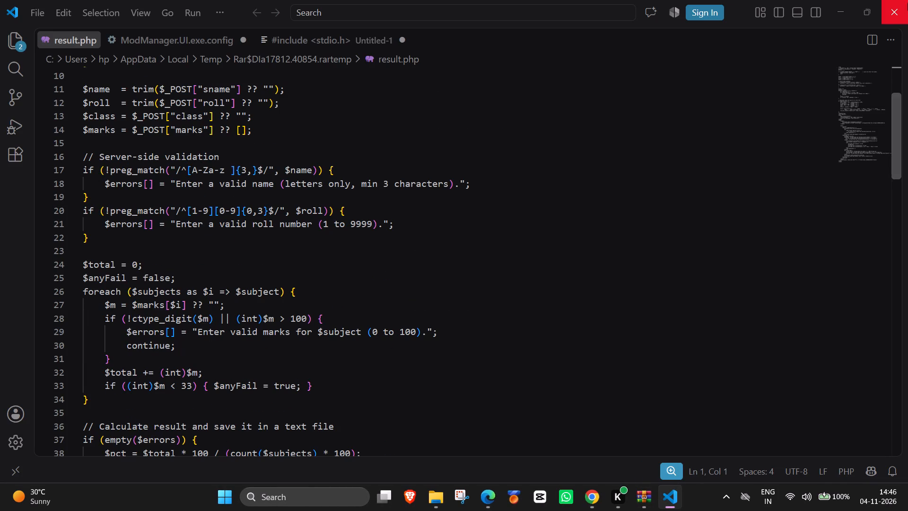
left_click(899, 14)
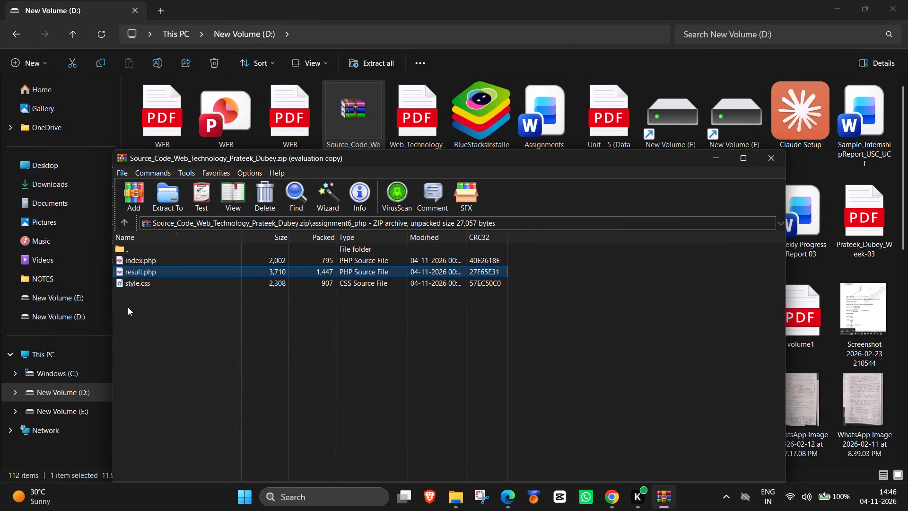
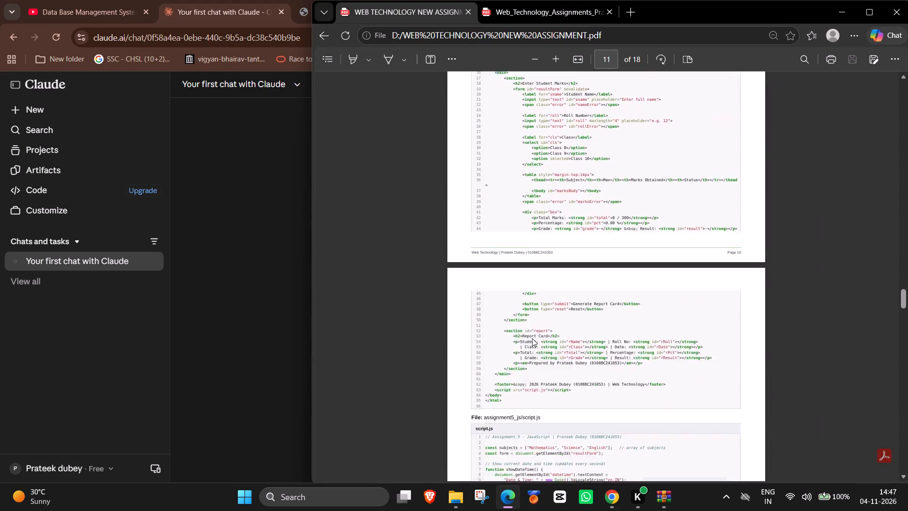
scroll(532, 338, "down", 5)
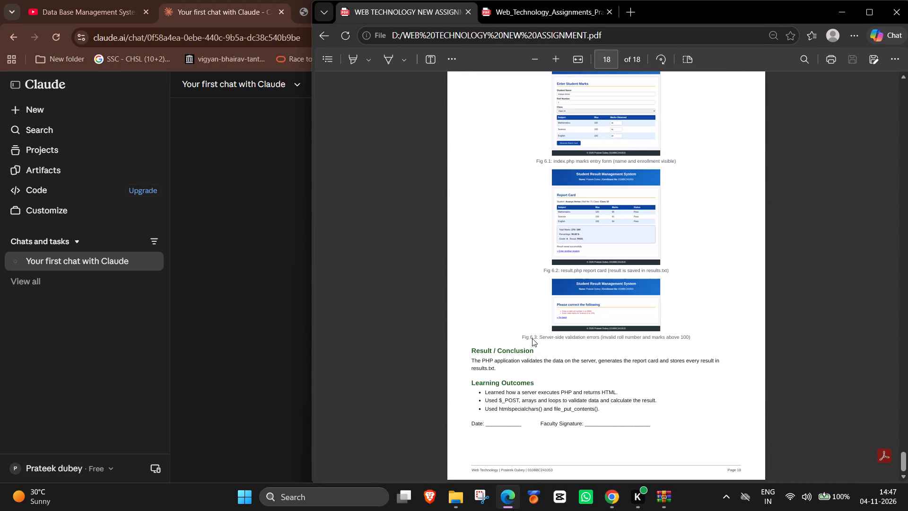
scroll(532, 338, "up", 6)
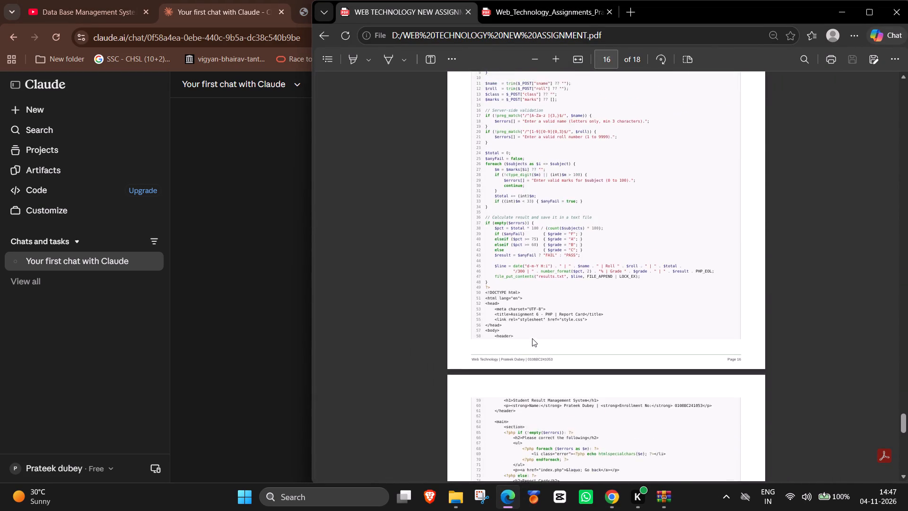
scroll(532, 338, "up", 5)
scroll(532, 338, "down", 6)
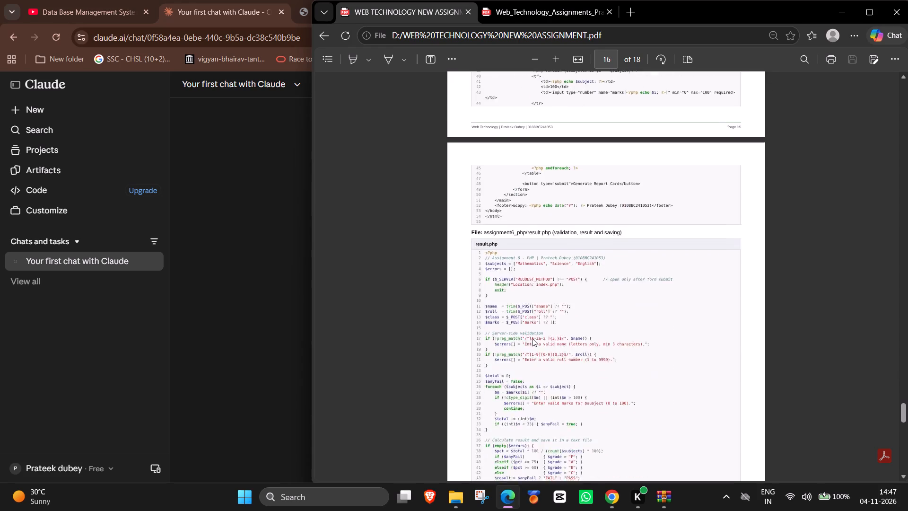
scroll(532, 338, "down", 6)
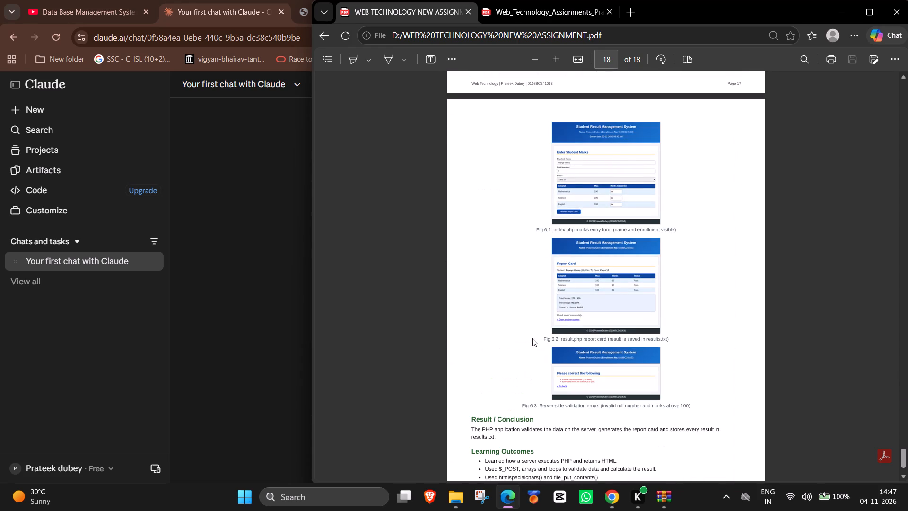
scroll(532, 338, "down", 3)
Return to the Classroom tab in Chrome and examine the attached PDF from its Assignment 6 output back to the Assignment 5 code on page 11.
left_click(606, 500)
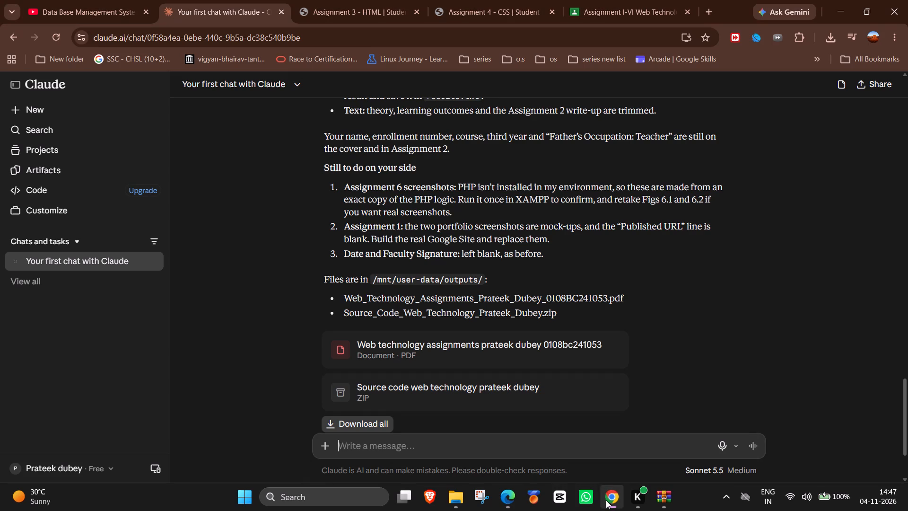
left_click(594, 0)
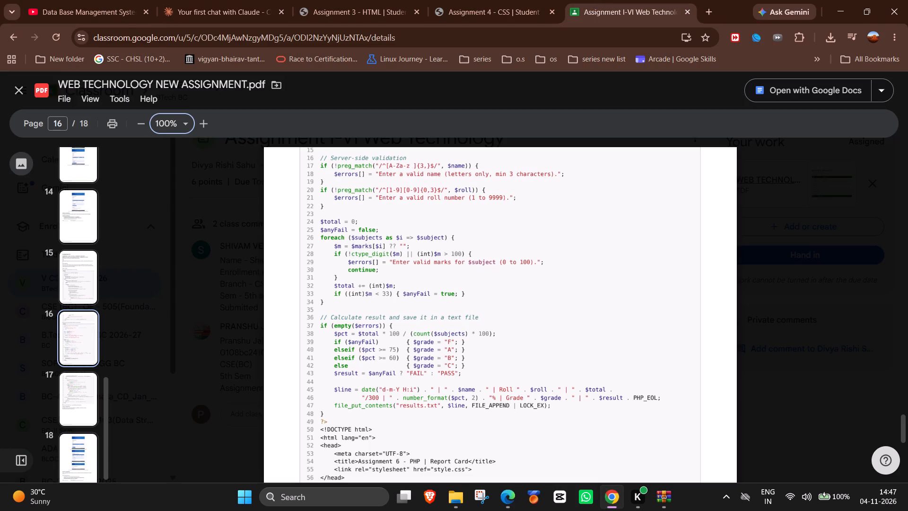
scroll(633, 279, "down", 6)
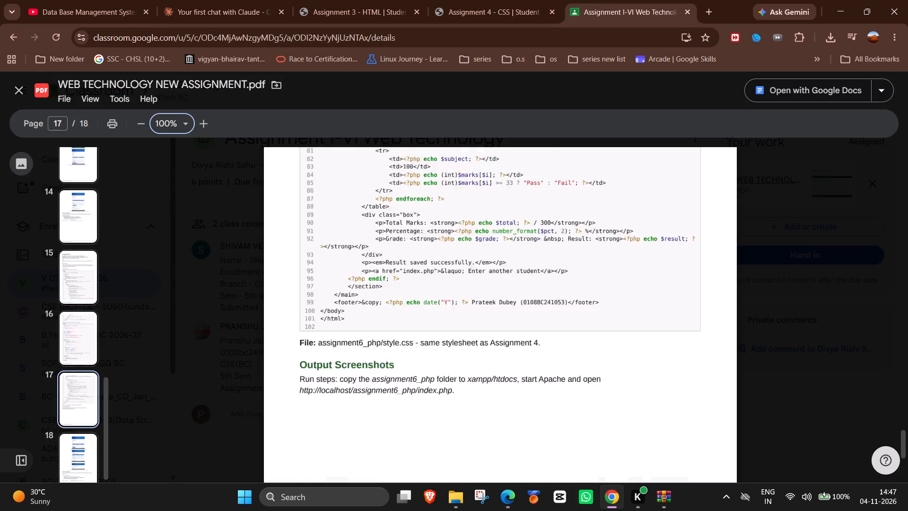
scroll(633, 279, "down", 5)
scroll(633, 279, "up", 6)
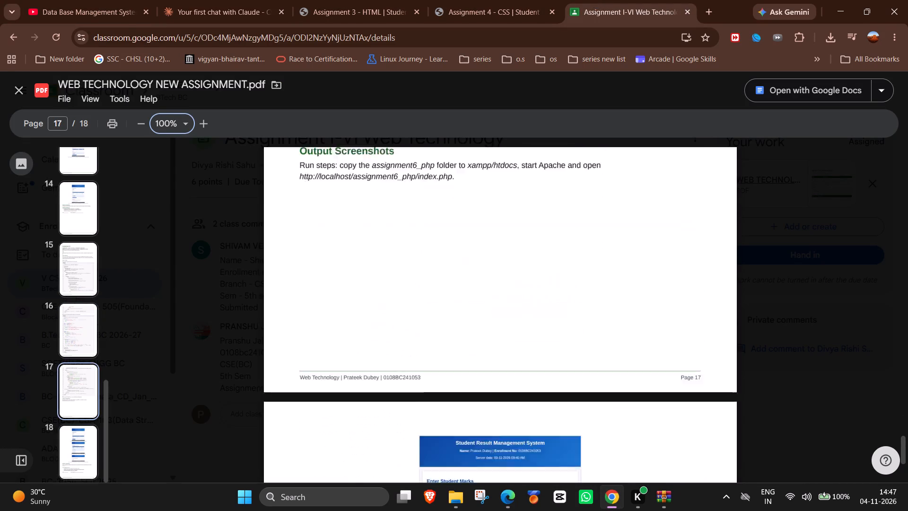
scroll(633, 279, "up", 1)
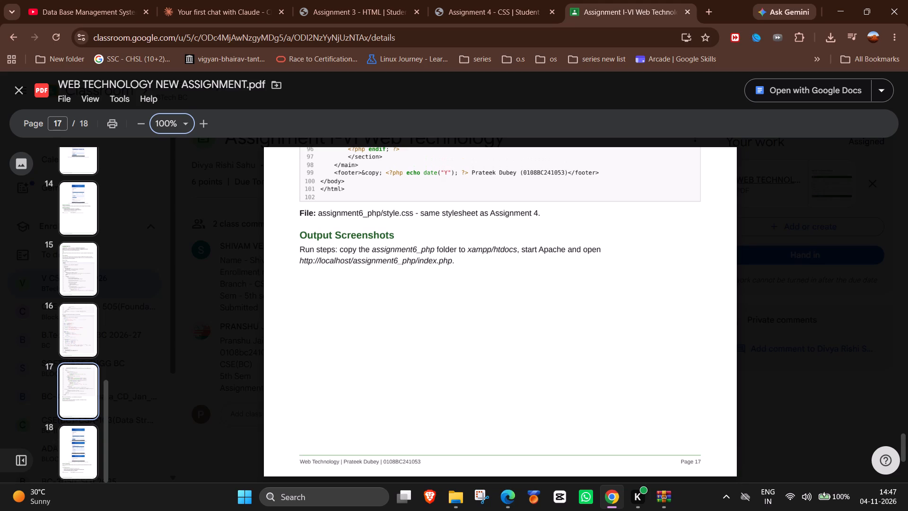
scroll(633, 279, "up", 7)
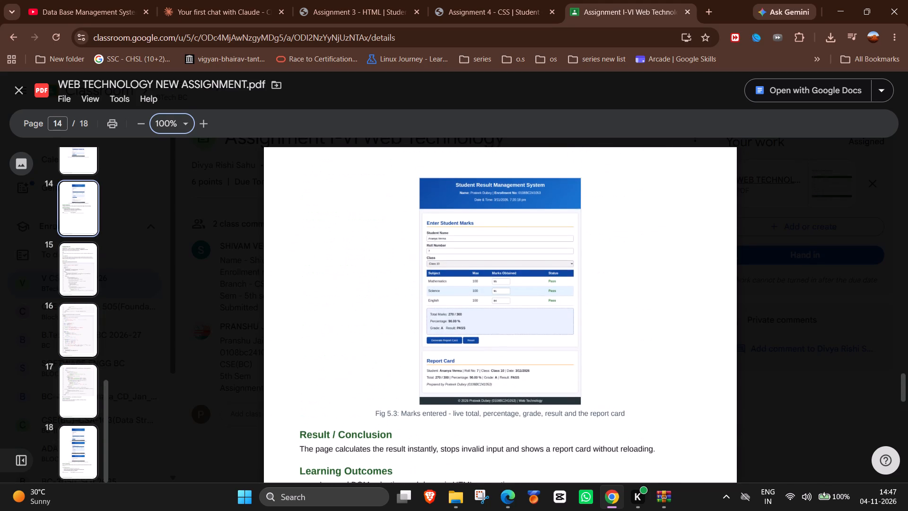
scroll(633, 279, "up", 6)
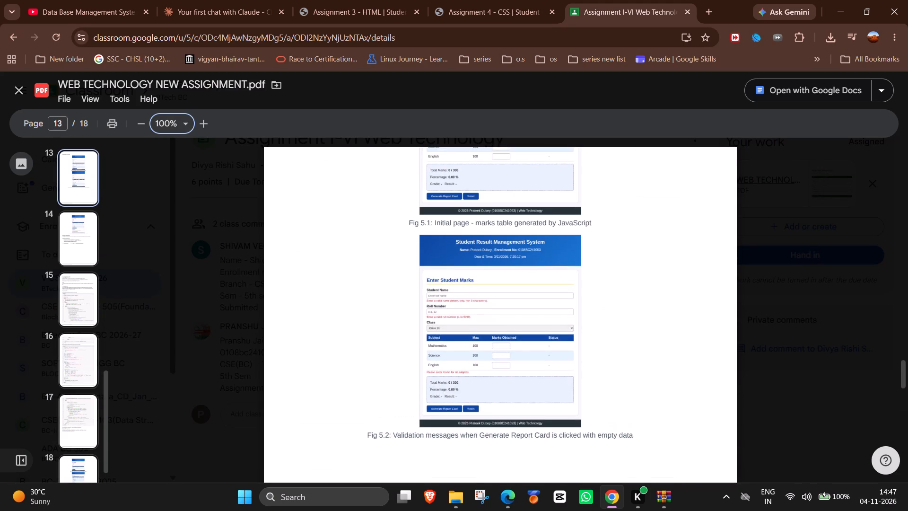
scroll(633, 279, "up", 4)
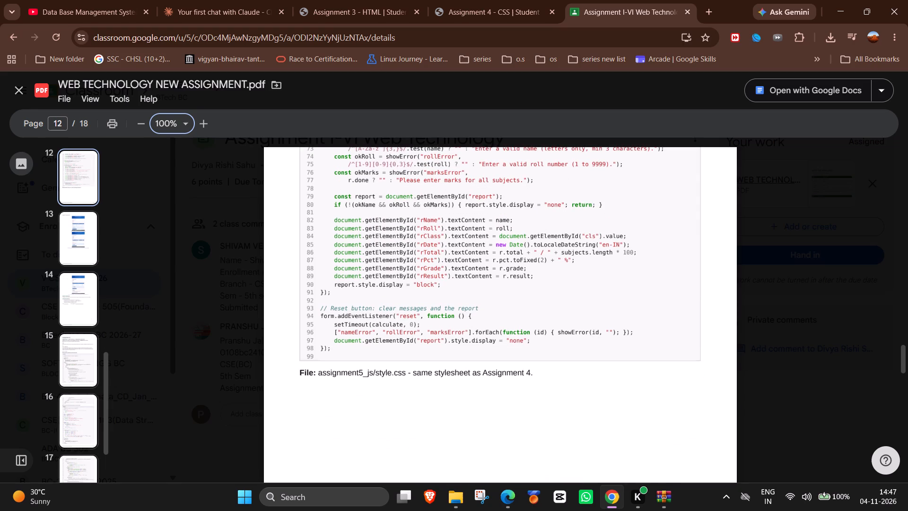
scroll(633, 279, "down", 4)
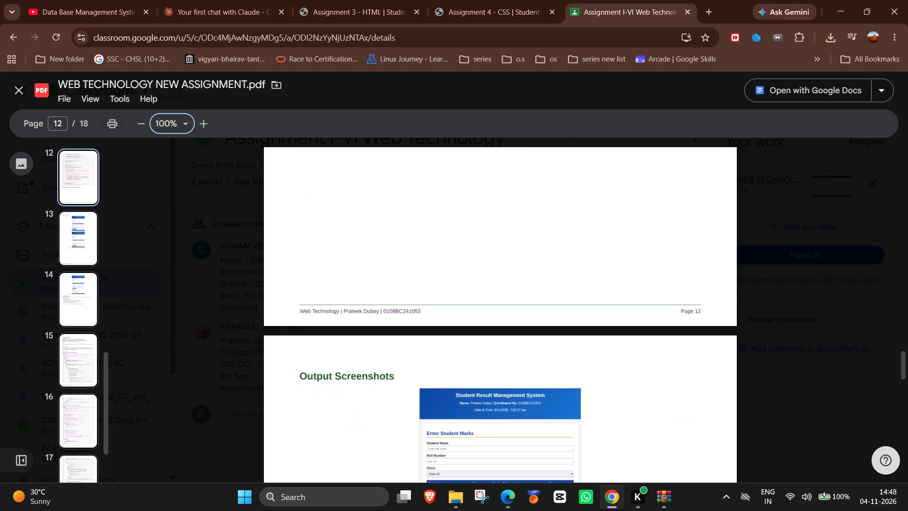
scroll(633, 279, "up", 4)
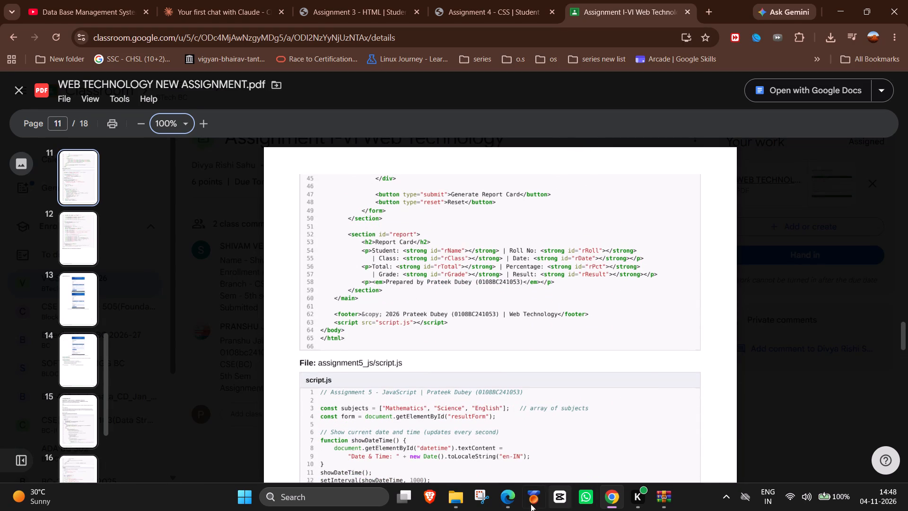
Switch to Edge and review the local assignment PDF from page 18 back to the Assignment 4 stylesheet, returning to the Assignment 6 output page.
left_click(520, 500)
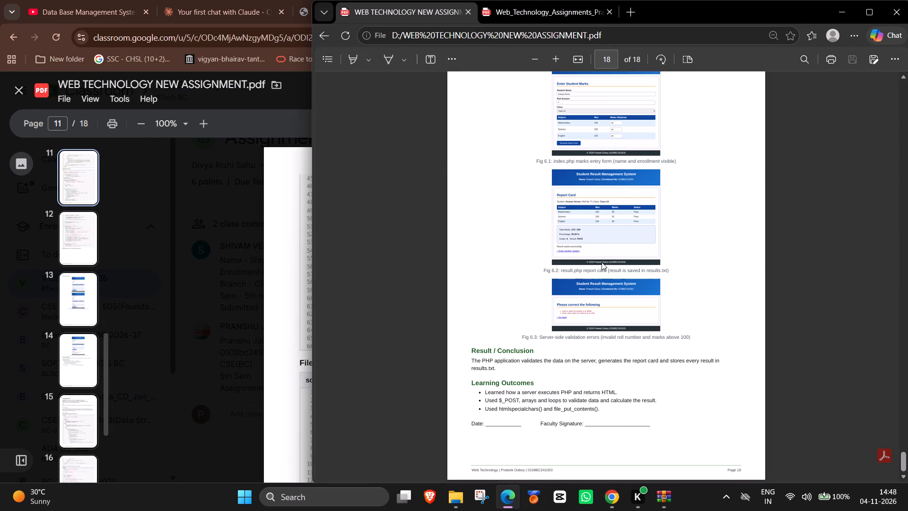
scroll(602, 262, "up", 1)
right_click(602, 262)
scroll(602, 262, "down", 3)
scroll(572, 147, "down", 6)
scroll(549, 312, "down", 5)
scroll(549, 312, "up", 4)
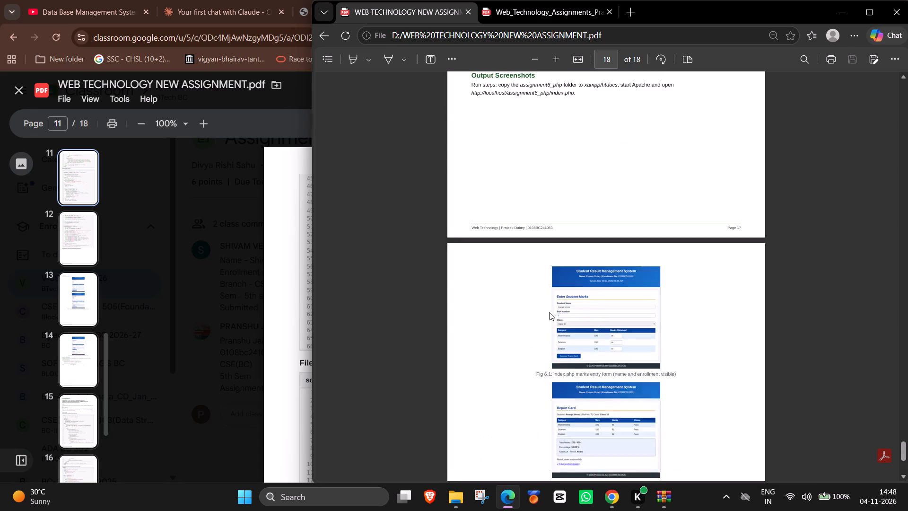
scroll(549, 312, "up", 6)
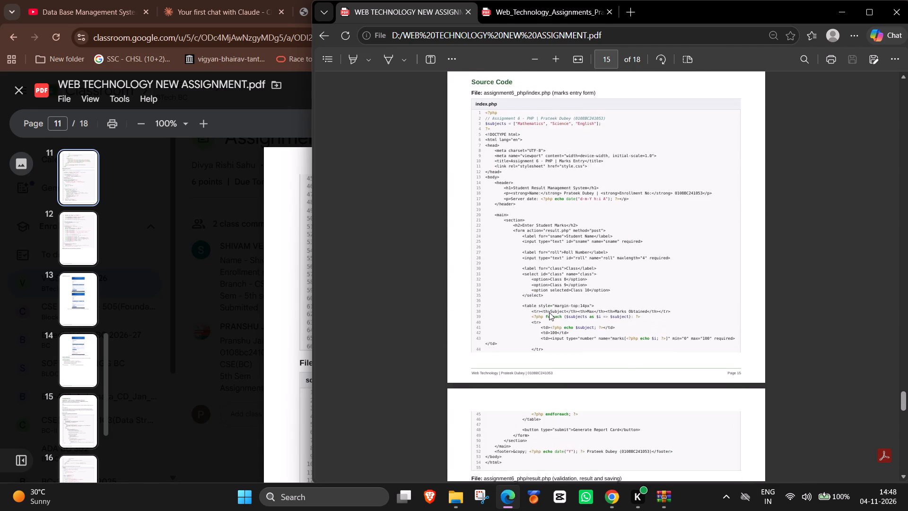
scroll(549, 312, "up", 5)
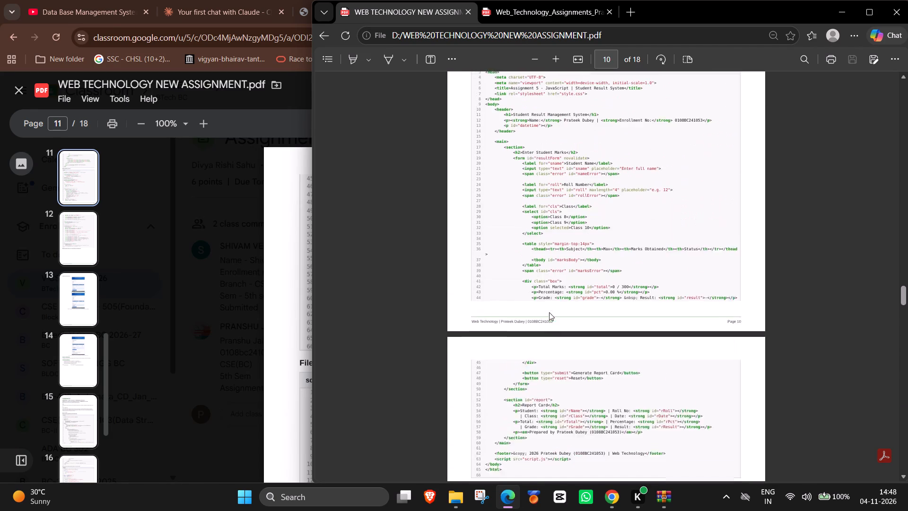
scroll(549, 312, "up", 4)
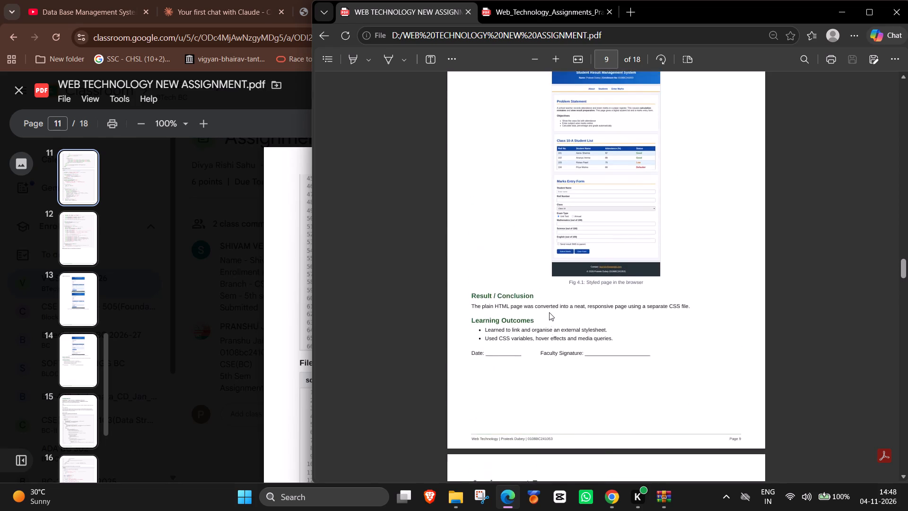
scroll(549, 312, "up", 4)
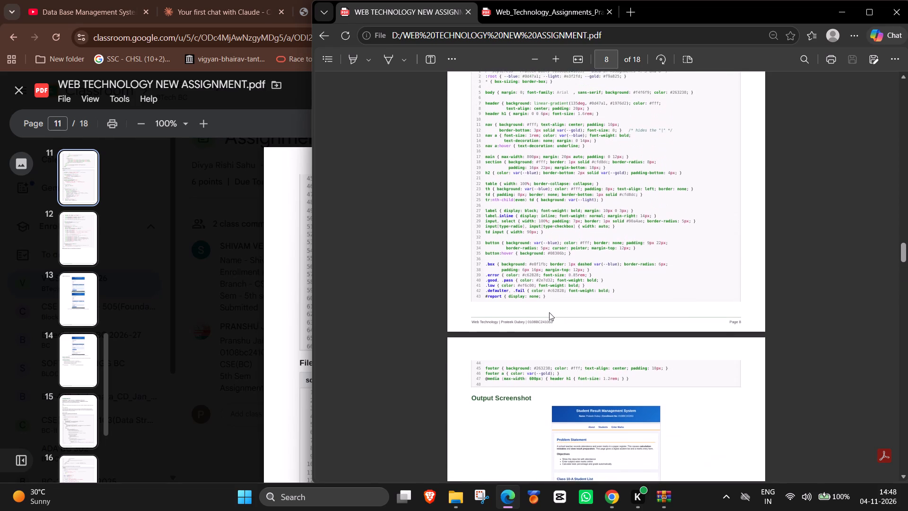
scroll(549, 312, "up", 1)
scroll(549, 312, "down", 20)
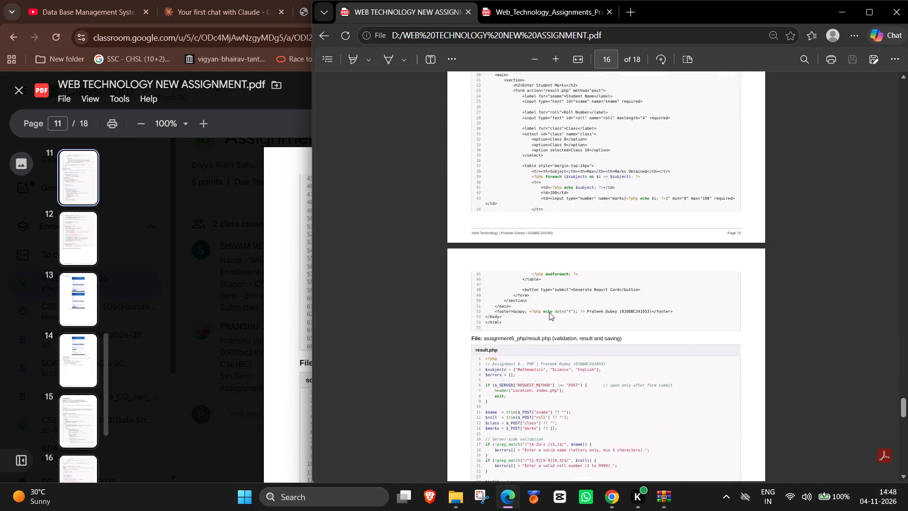
scroll(549, 301, "down", 8)
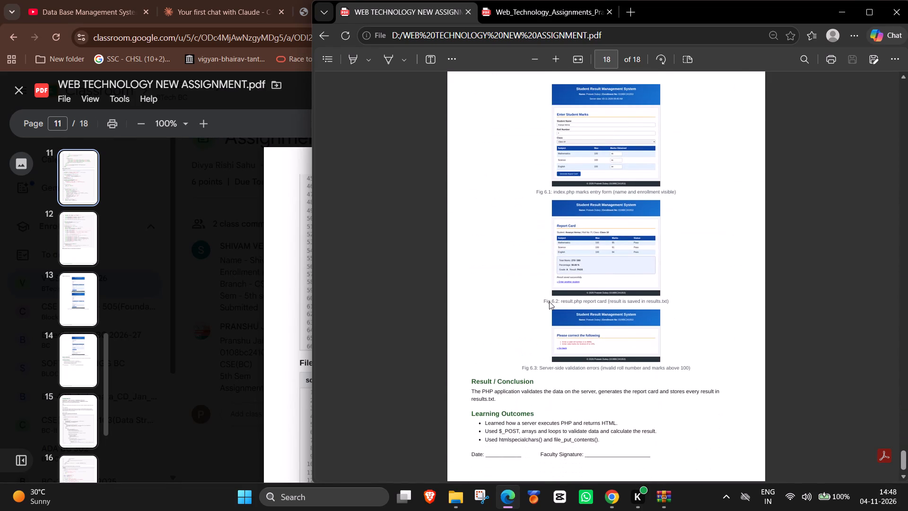
scroll(549, 301, "down", 4)
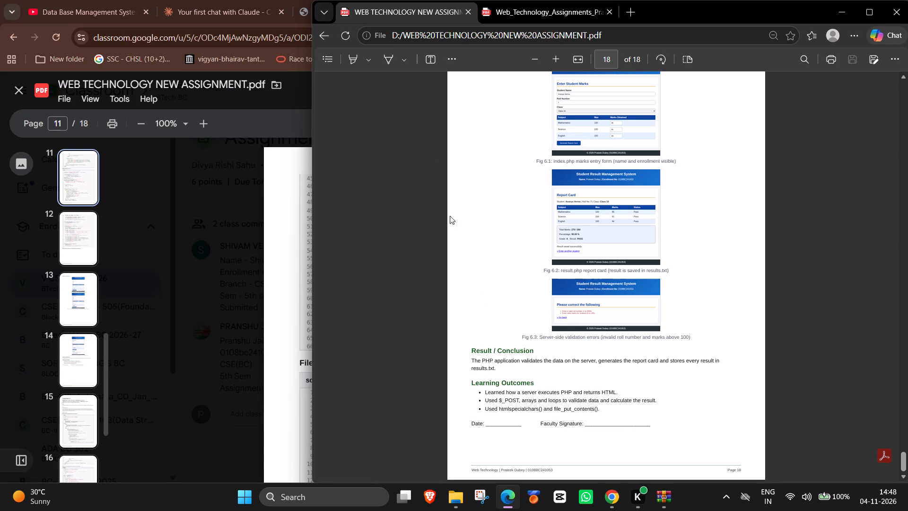
left_click(406, 10)
left_click(406, 10)
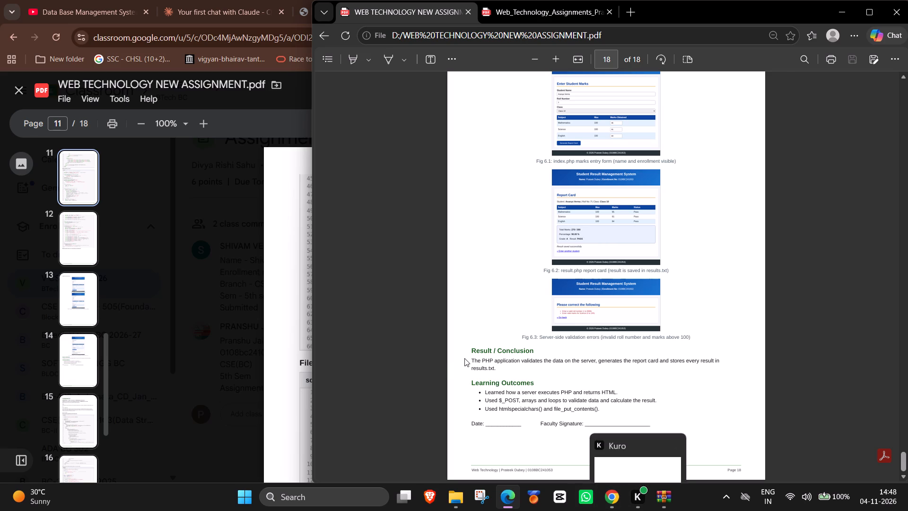
Try the localhost/assignment6_php/index.php link under Output Screenshots on page 17, and go back to the PDF.
scroll(464, 358, "up", 4)
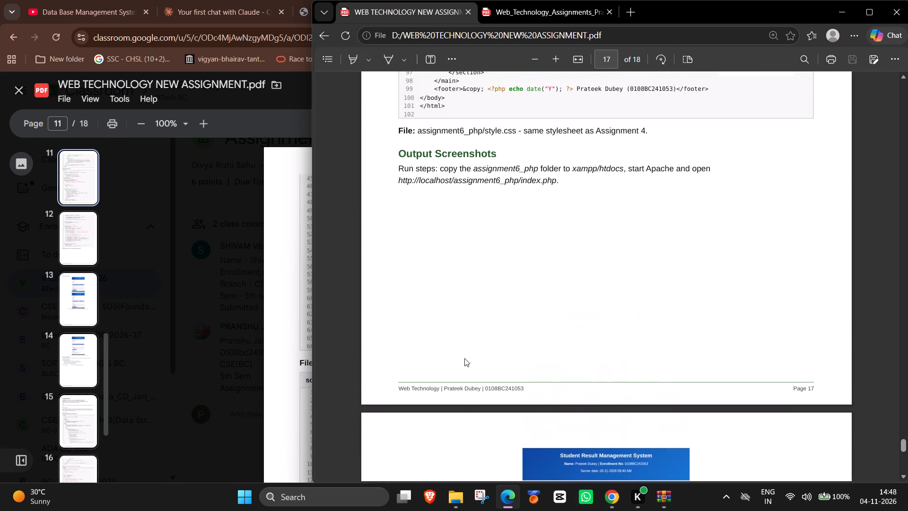
scroll(464, 358, "up", 1)
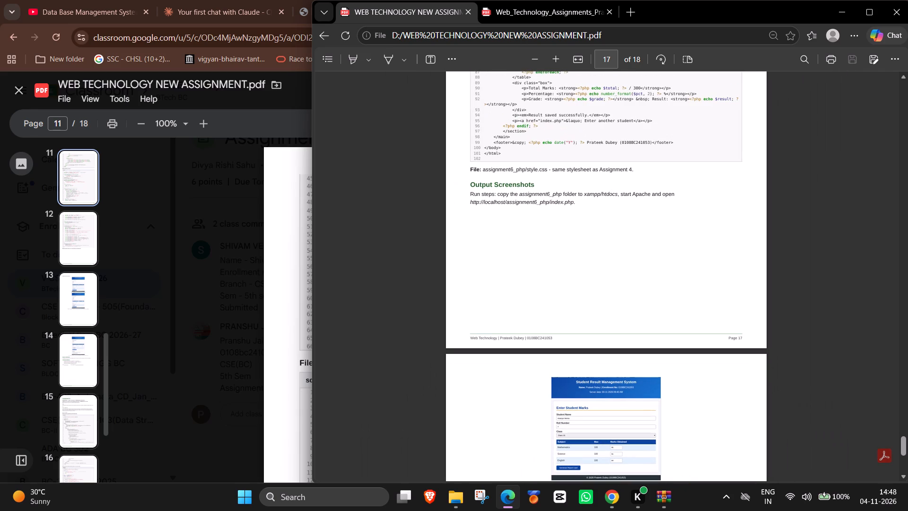
left_click(560, 205)
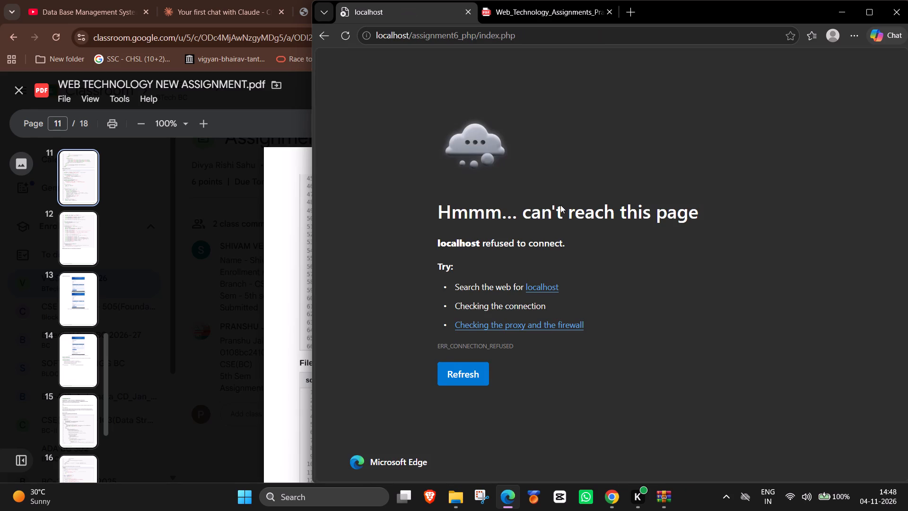
left_click(327, 33)
Examine the Assignment 6 output screenshots on page 18 of the local PDF, from the marks entry form to the validation errors.
scroll(598, 290, "down", 3)
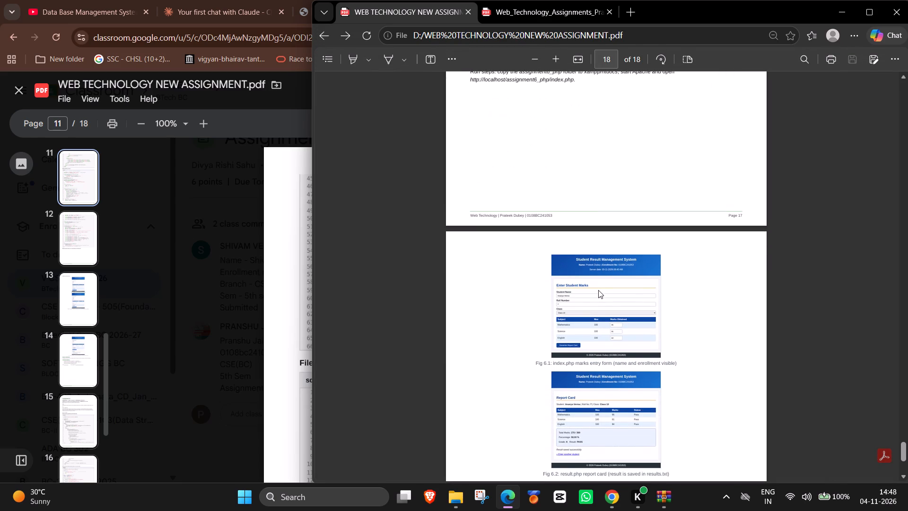
scroll(598, 290, "down", 4)
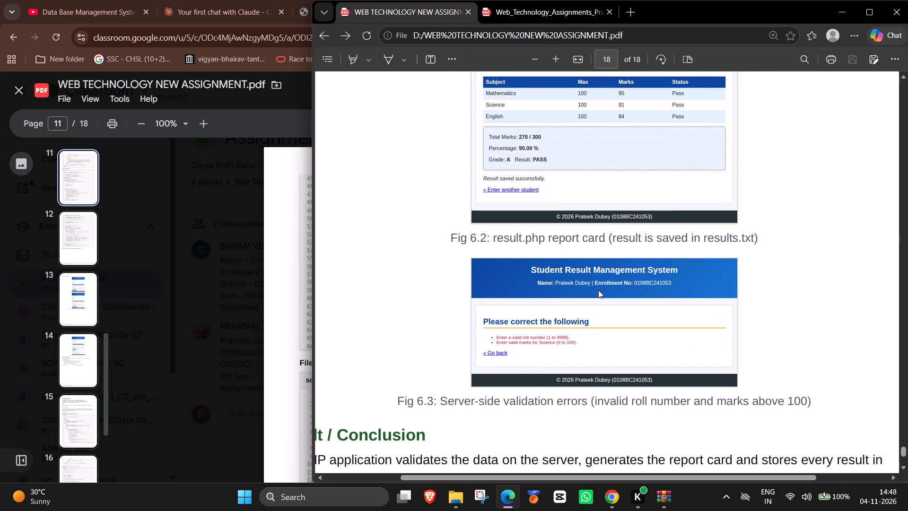
scroll(598, 290, "up", 6)
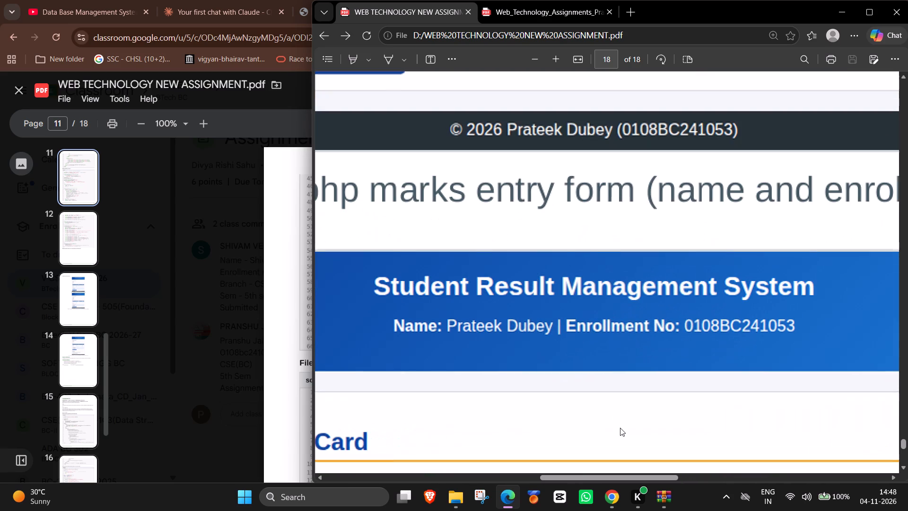
Switch to Chrome and review the attached PDF from page 11 to the Assignment 6 output figures on page 18.
left_click(604, 493)
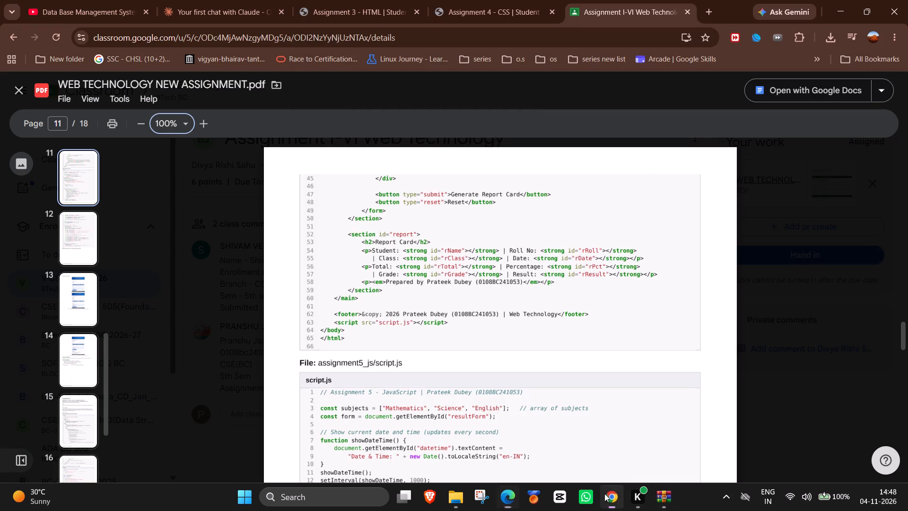
scroll(518, 372, "down", 19)
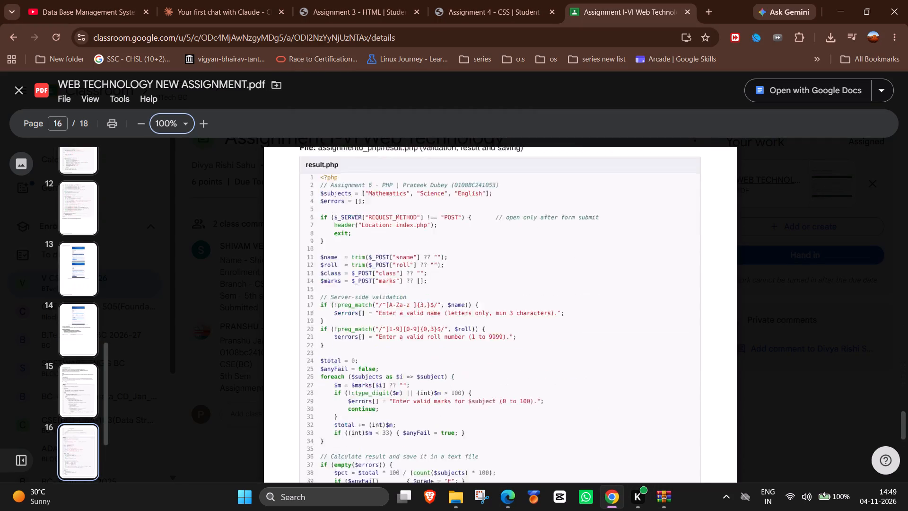
scroll(518, 372, "down", 8)
scroll(518, 372, "up", 4)
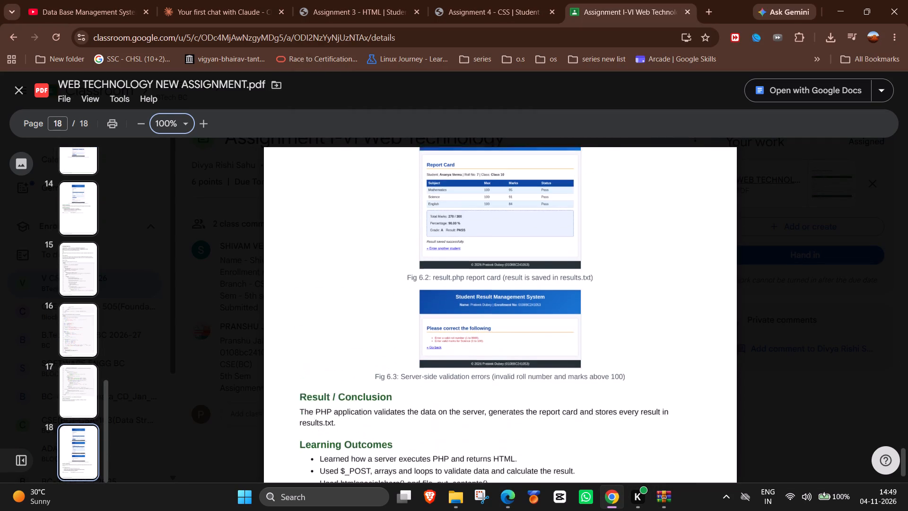
scroll(518, 372, "up", 1)
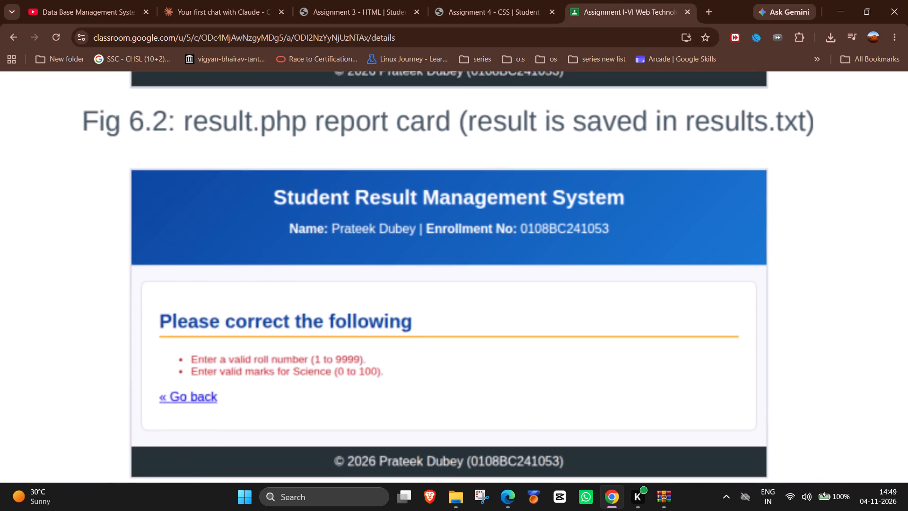
scroll(518, 372, "up", 4)
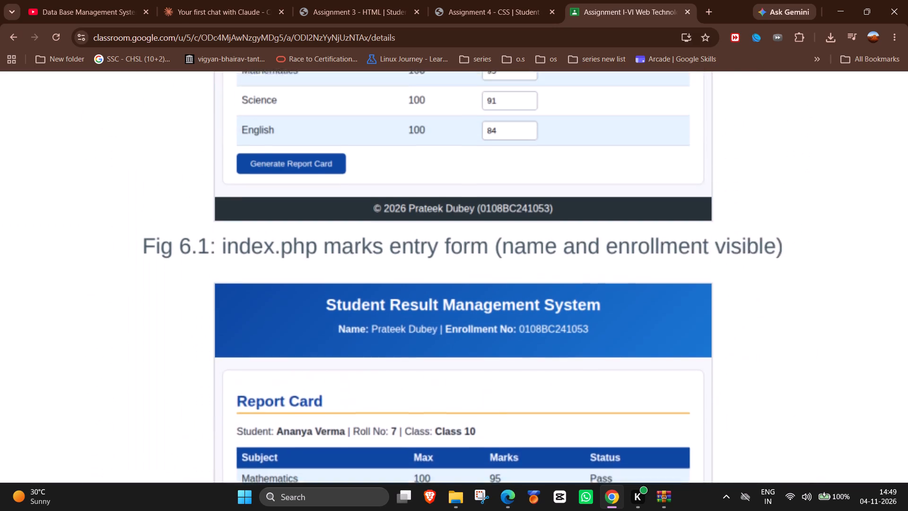
scroll(518, 372, "up", 1)
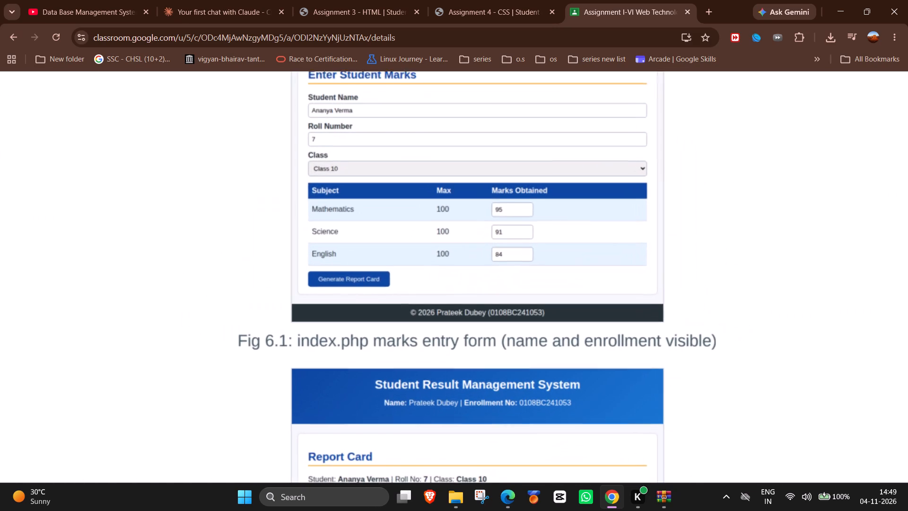
scroll(518, 372, "down", 4)
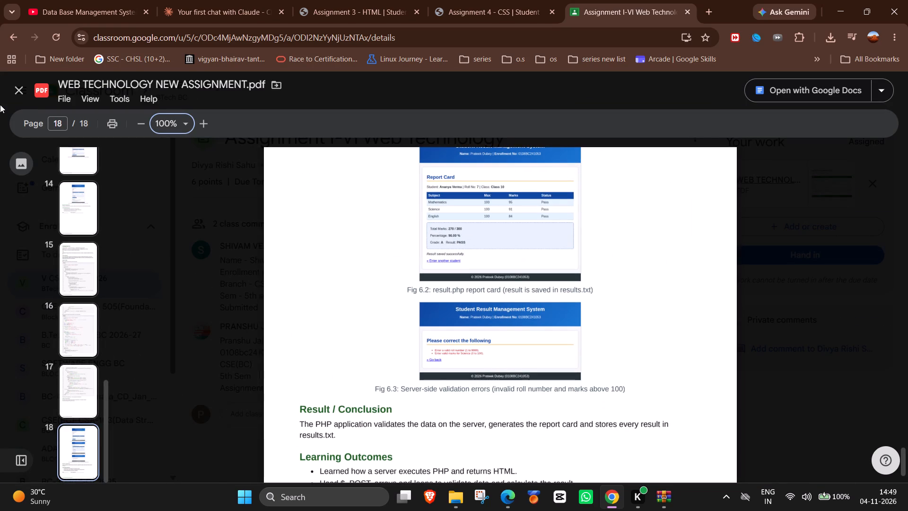
Close the PDF preview and remove the attached WEB TECHNOLOGY PDF from the Assignment I-VI Web Technology work.
left_click(30, 93)
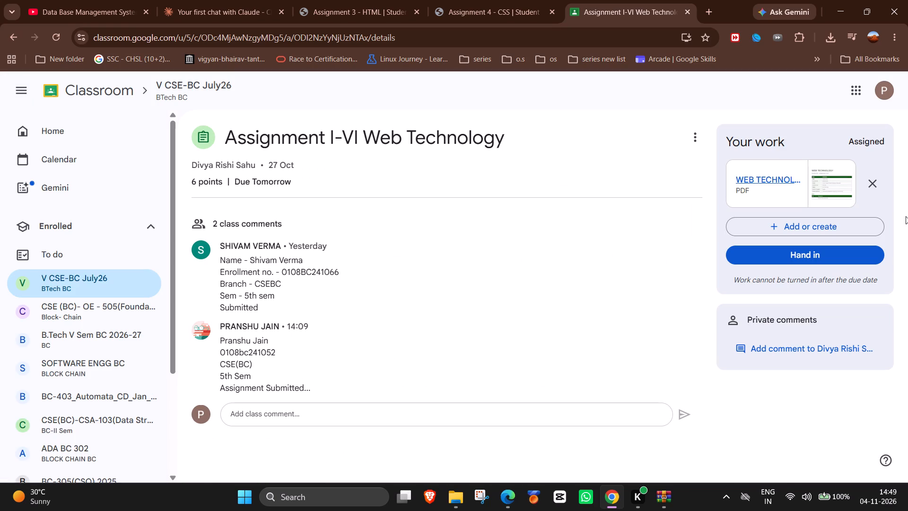
left_click(877, 186)
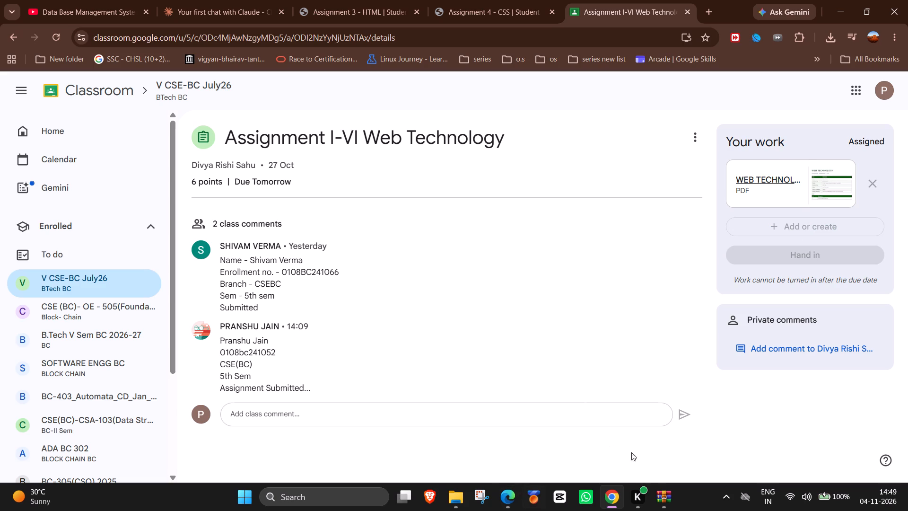
Open WEB TECHNOLOGY NEW ASSIGNMENT.pdf from drive D: and examine the Assignment 6 code and outputs on pages 17 and 18.
left_click(450, 493)
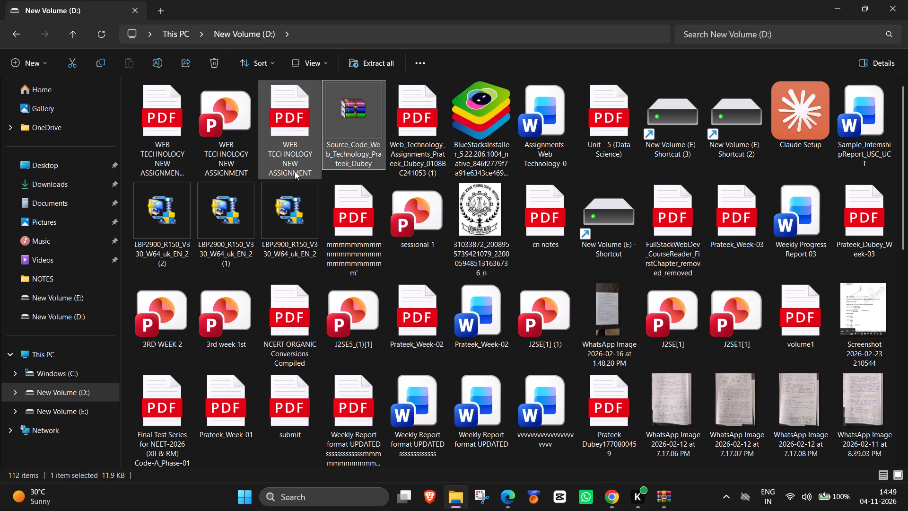
double_click(295, 133)
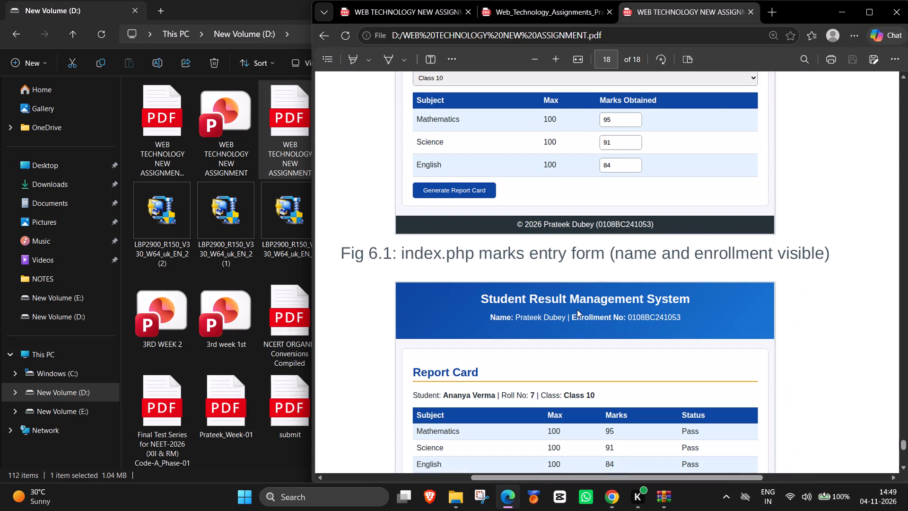
scroll(577, 309, "down", 15)
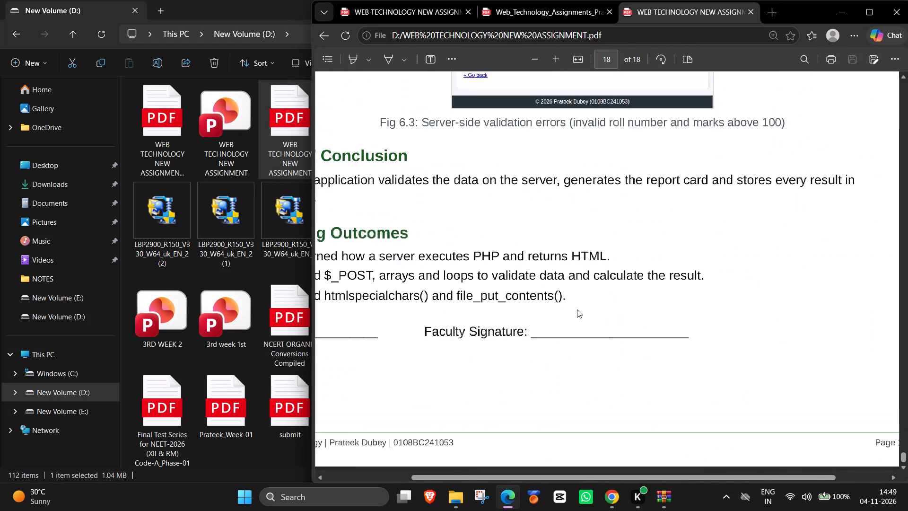
scroll(577, 309, "right", 3)
scroll(577, 309, "up", 5)
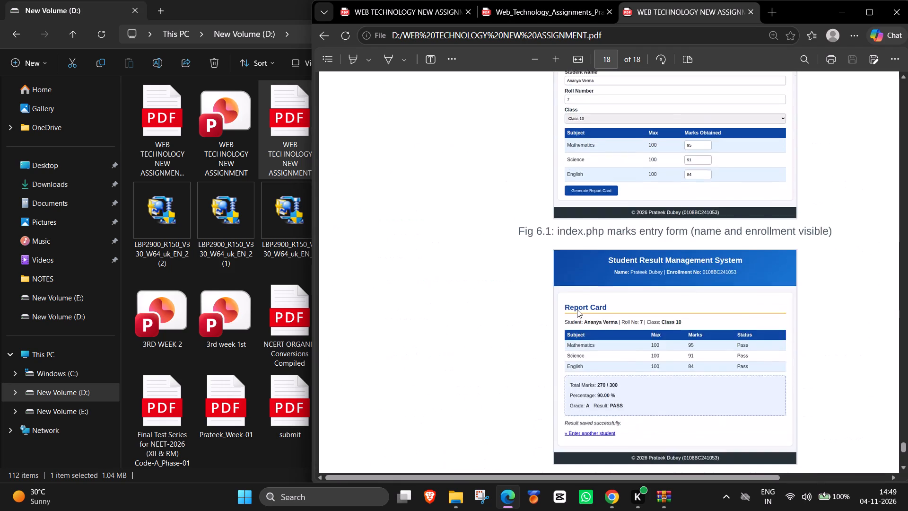
scroll(577, 309, "up", 6)
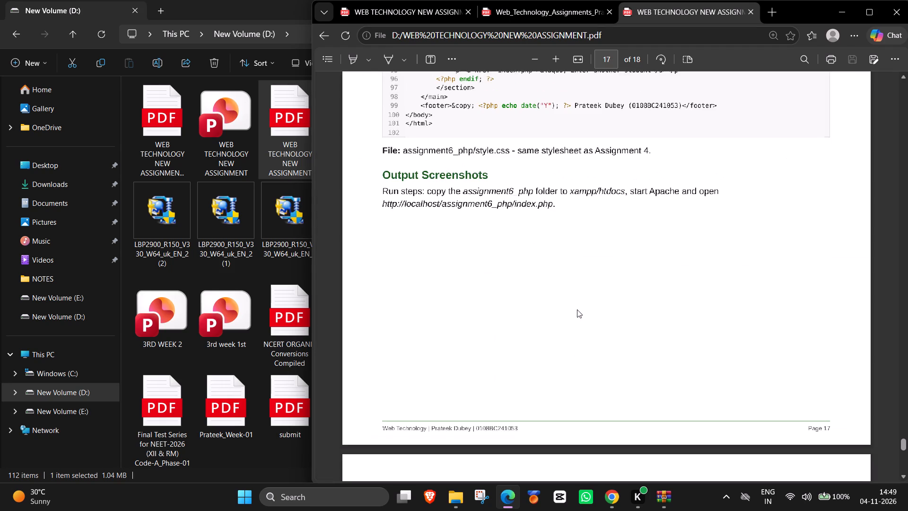
scroll(577, 309, "up", 2)
scroll(577, 309, "down", 1)
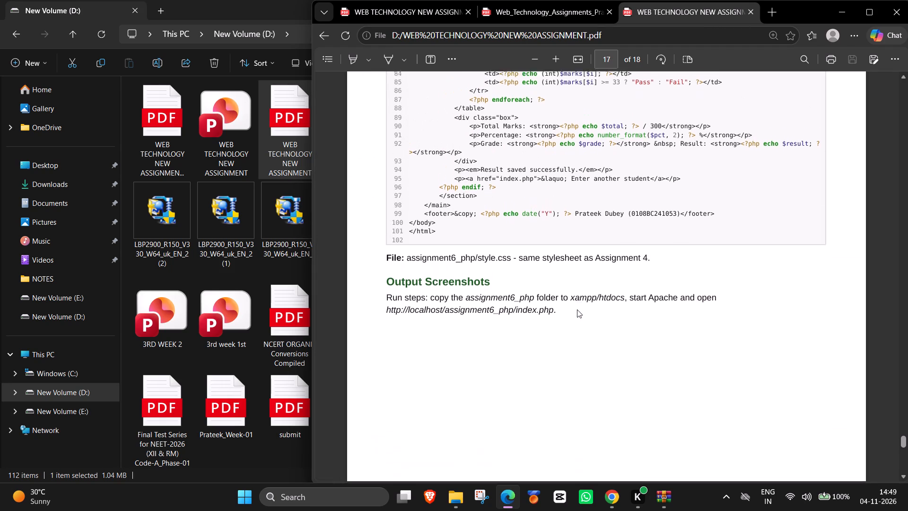
scroll(577, 309, "down", 2)
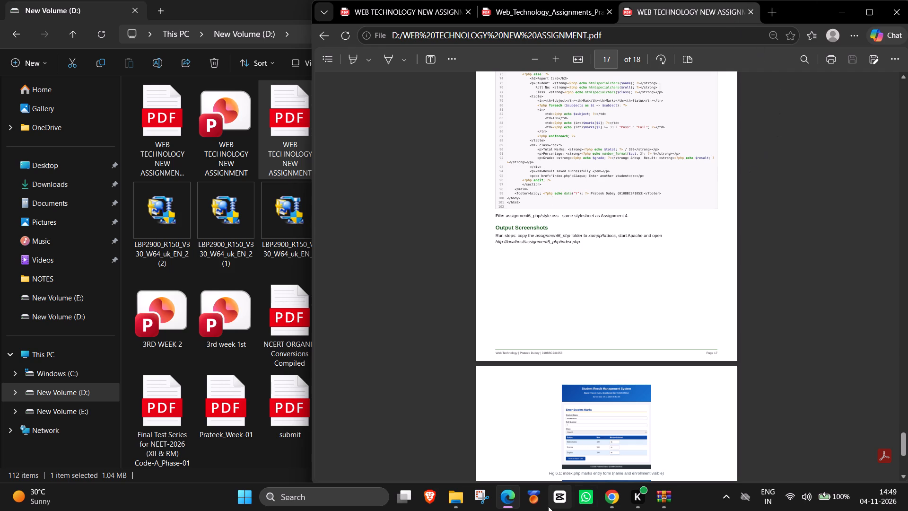
Open WEB TECHNOLOGY NEW ASSIGNMENT final.pdf from drive D: and check its Assignment 6 report card output on page 18.
left_click(611, 501)
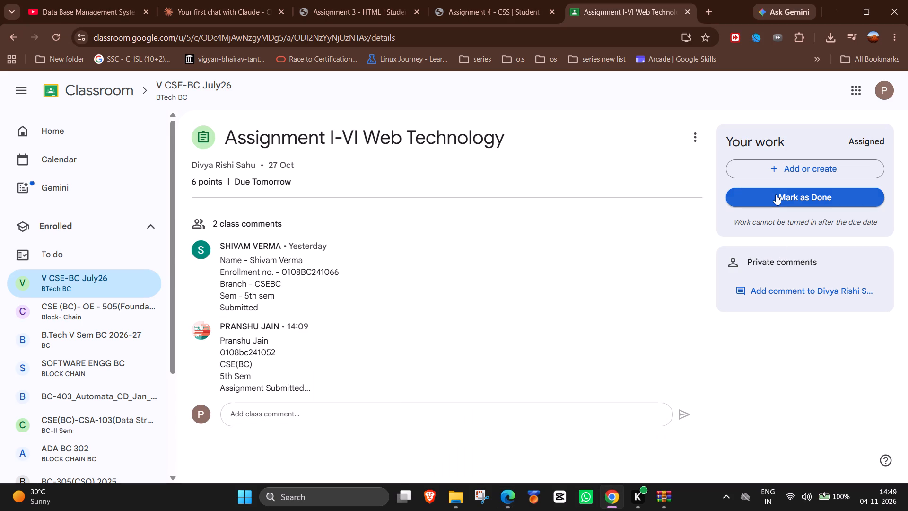
left_click(780, 172)
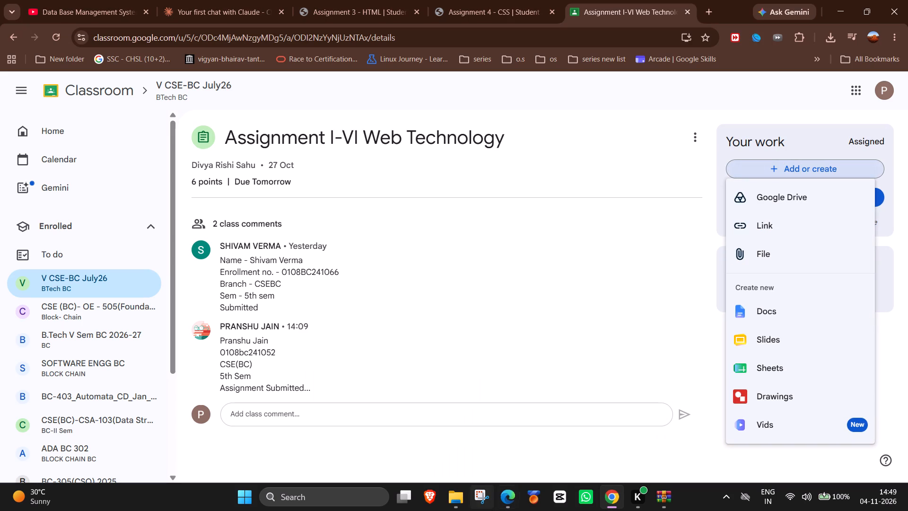
left_click(454, 492)
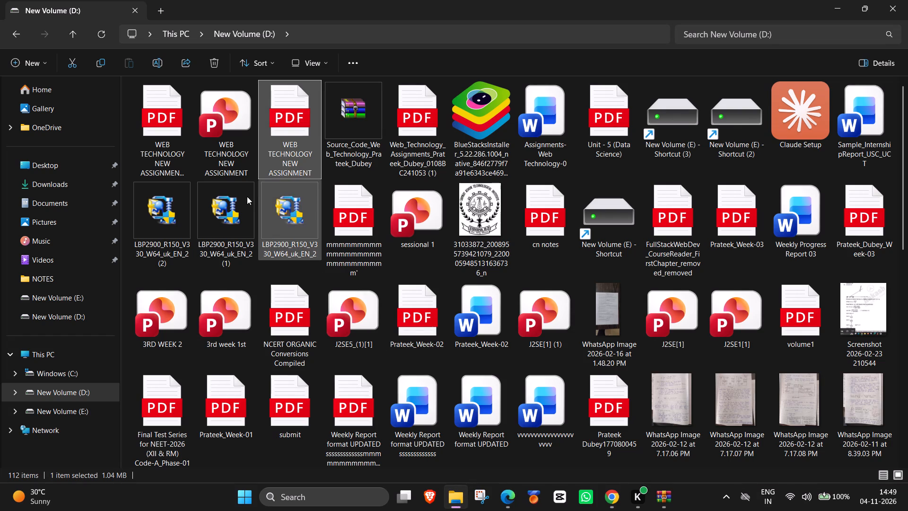
double_click(172, 126)
scroll(635, 304, "down", 8)
scroll(635, 304, "up", 3)
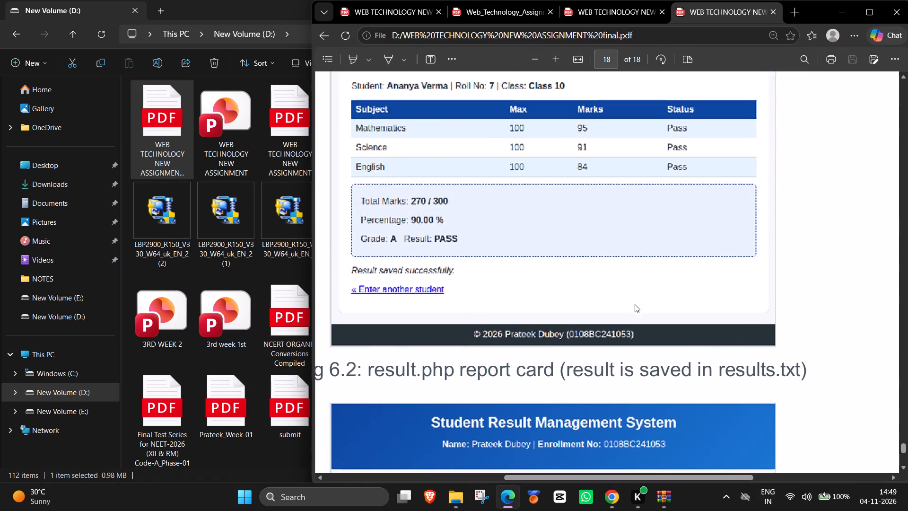
scroll(635, 304, "up", 1)
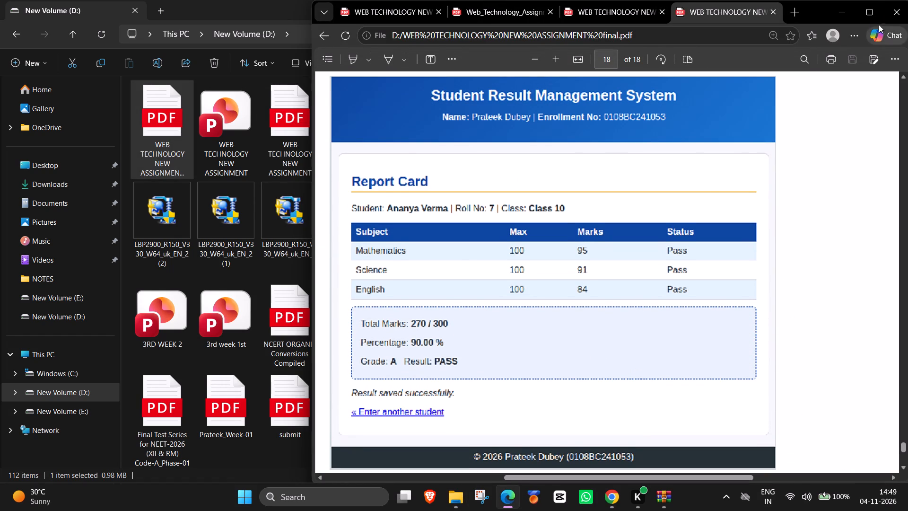
left_click(829, 5)
left_click(829, 11)
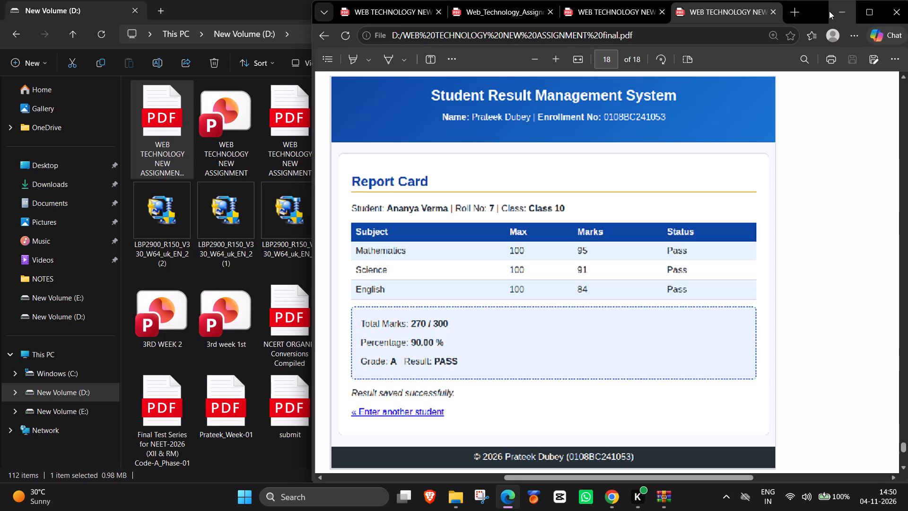
Return to Classroom in Chrome and attach the WEB TECHNOLOGY NEW ASSIGNMENT PDF from drive D: to the assignment.
left_click(621, 485)
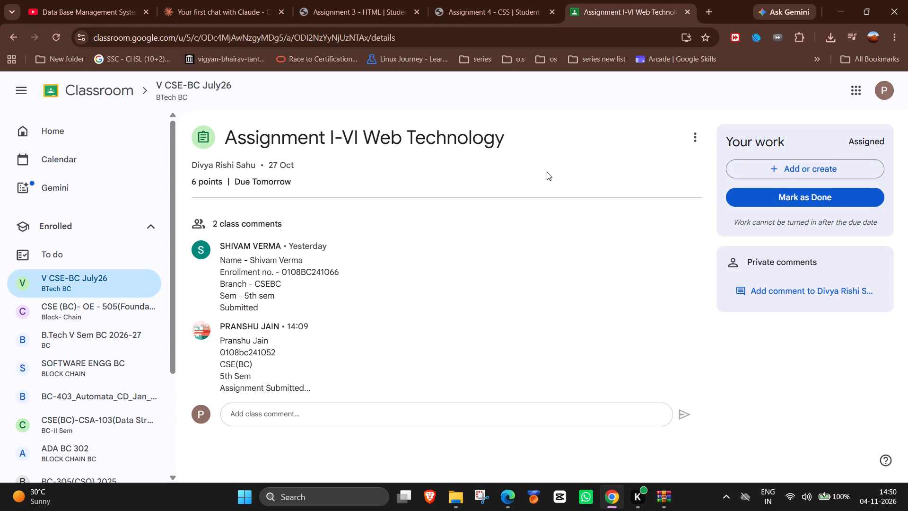
left_click(745, 174)
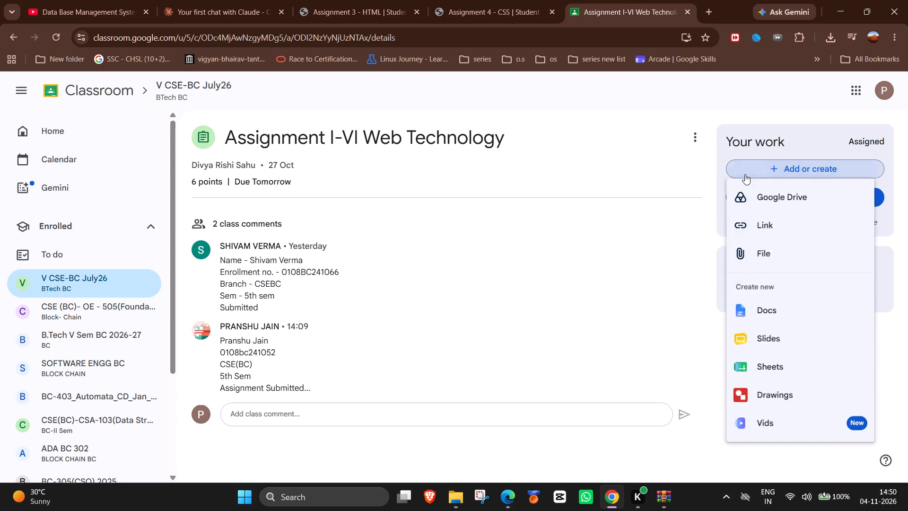
left_click(772, 257)
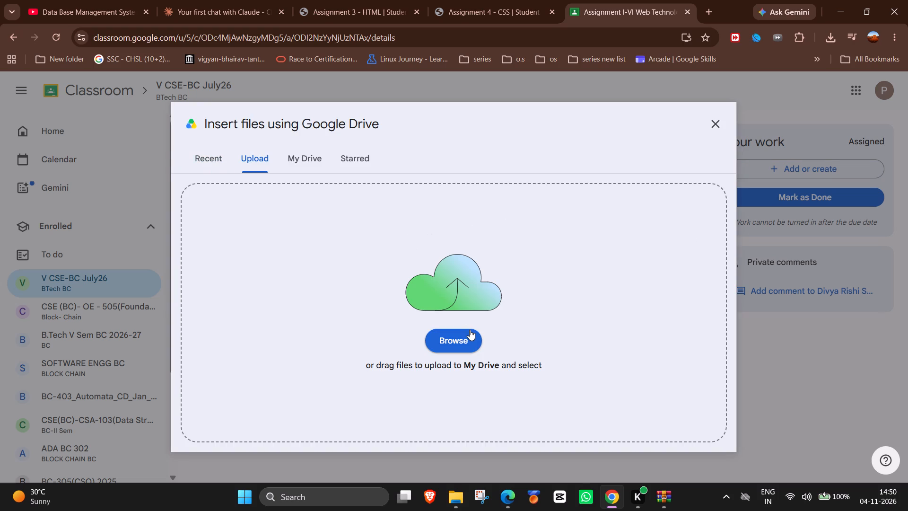
left_click(470, 331)
scroll(329, 163, "down", 14)
scroll(444, 268, "down", 3)
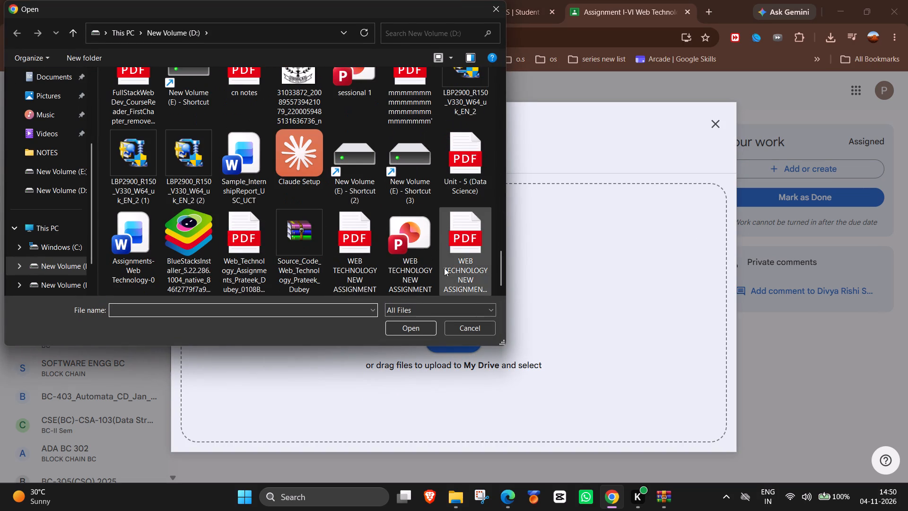
left_click(346, 242)
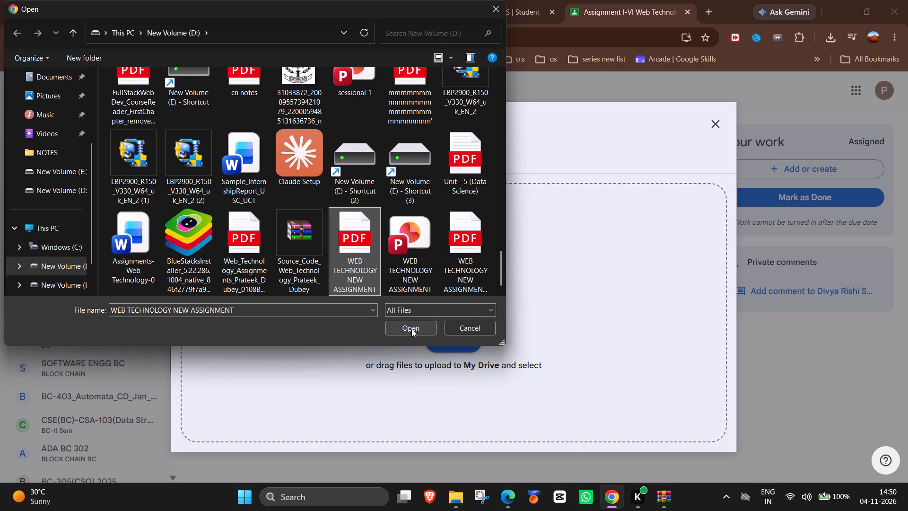
left_click(411, 329)
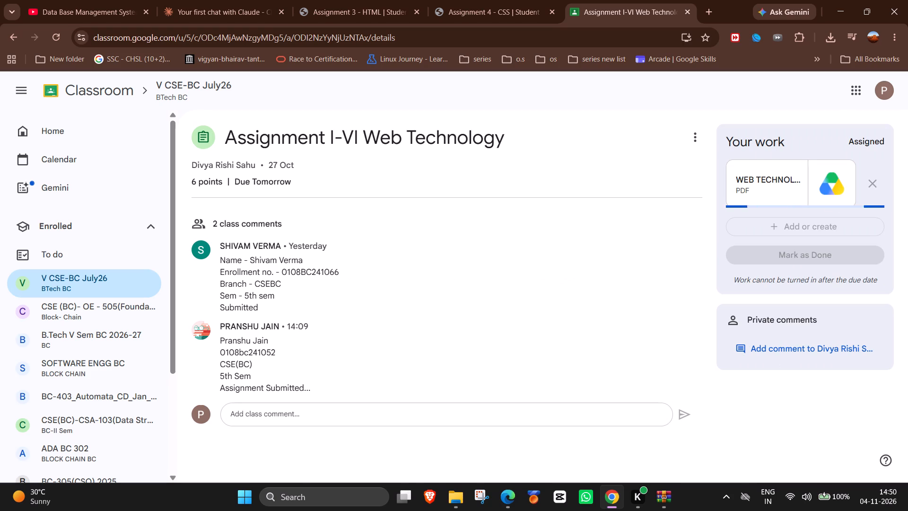
Open the attached WEB TECHNOLOGY NEW ASSIGNMENT PDF, start opening it with Google Docs, and examine pages 1 to 3 in the Classroom preview.
left_click(778, 177)
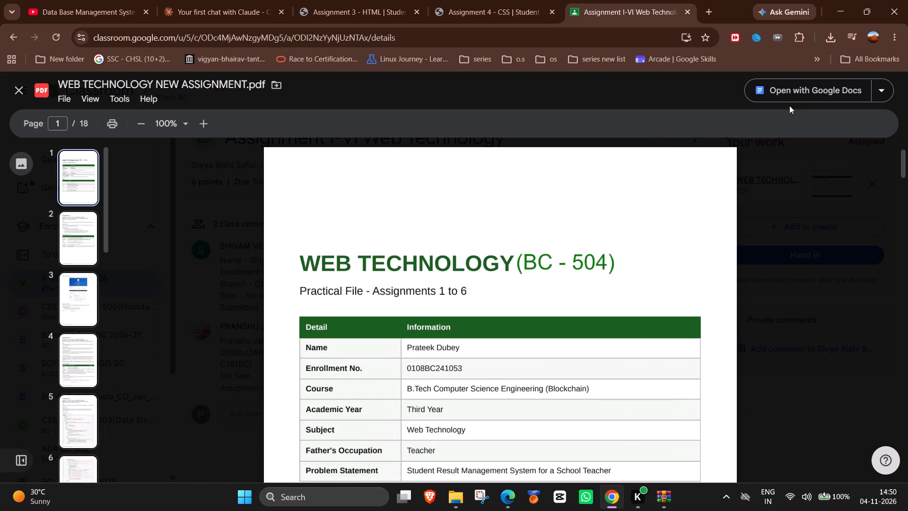
left_click(829, 94)
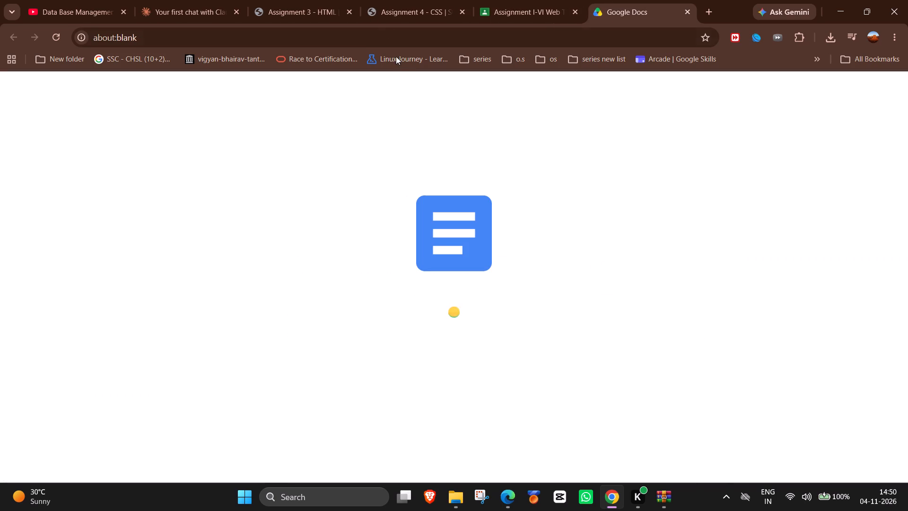
left_click(526, 0)
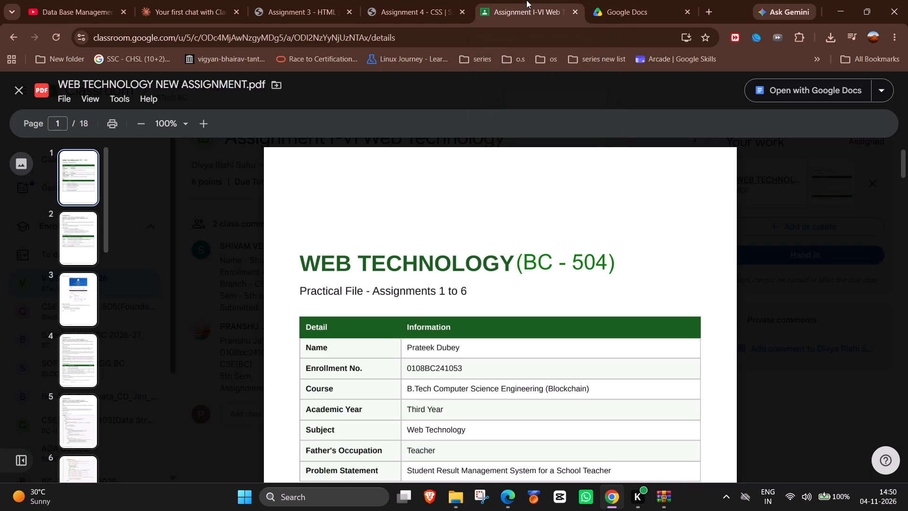
left_click(642, 0)
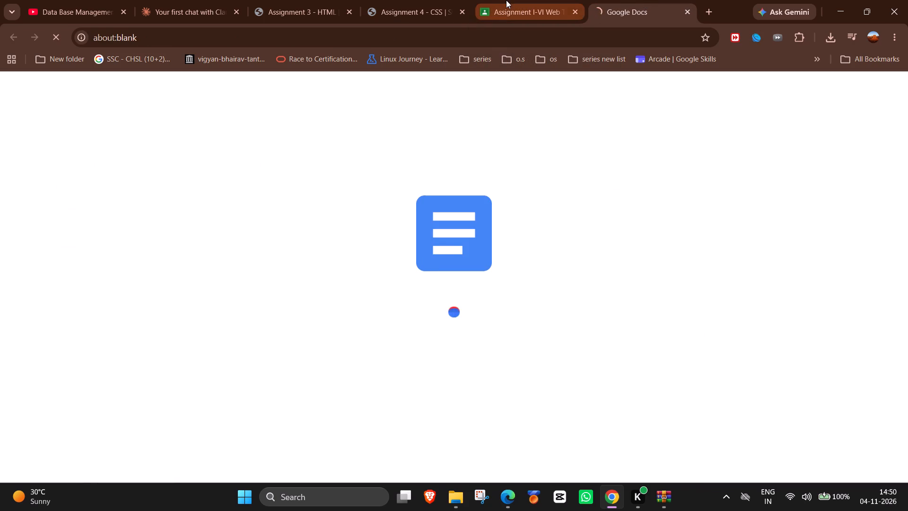
left_click(506, 0)
scroll(436, 400, "down", 5)
scroll(436, 400, "up", 4)
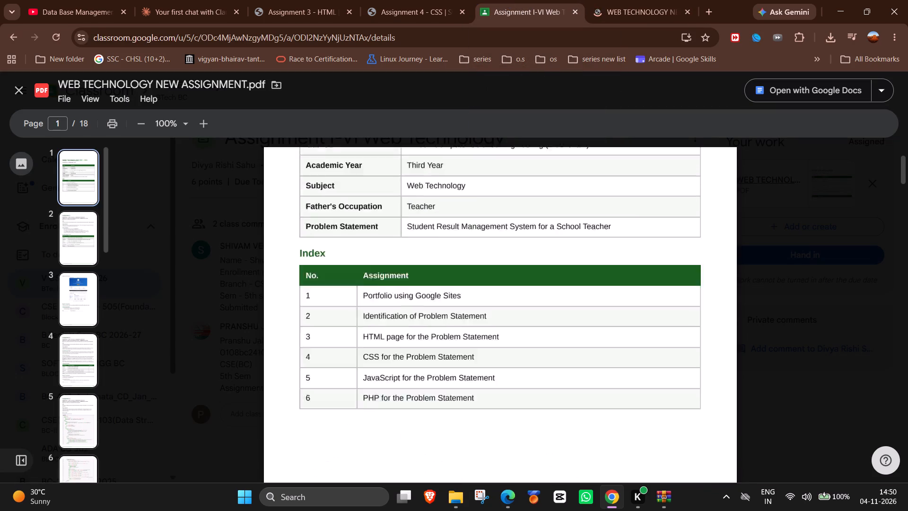
scroll(436, 400, "down", 1)
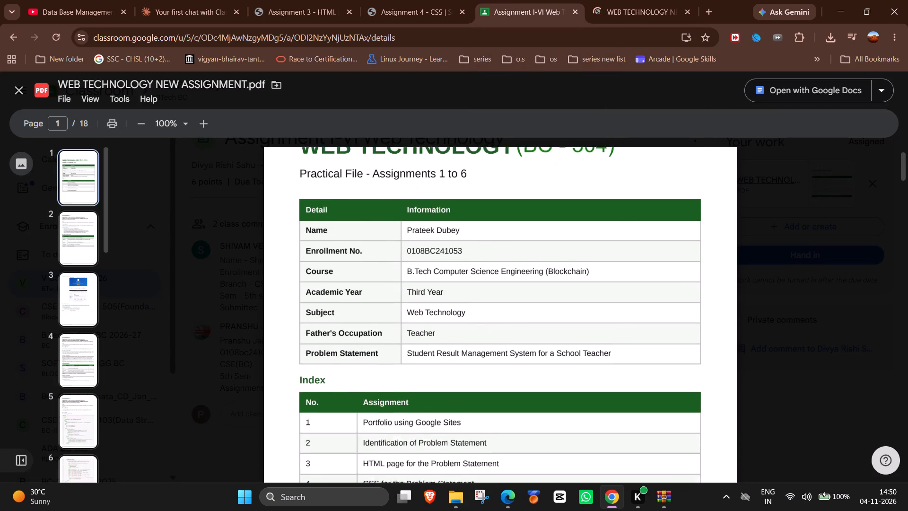
scroll(436, 400, "down", 10)
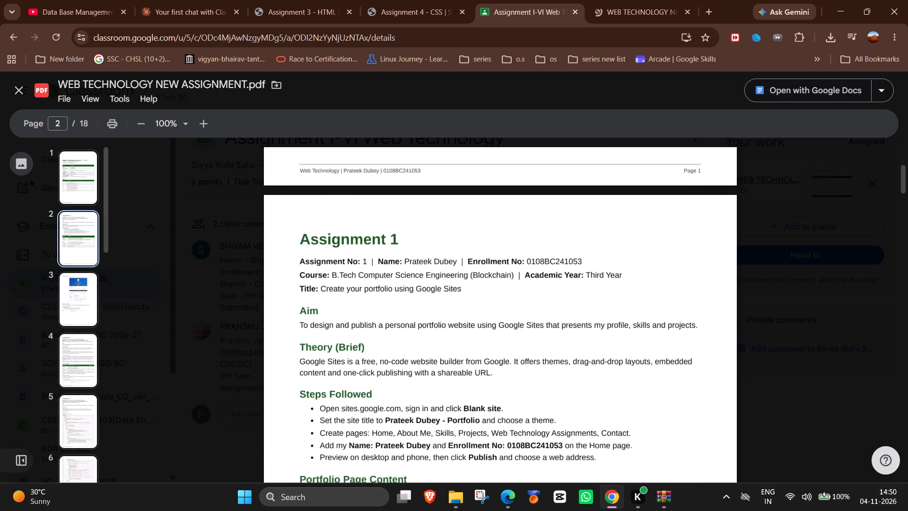
scroll(436, 400, "down", 10)
scroll(436, 400, "up", 1)
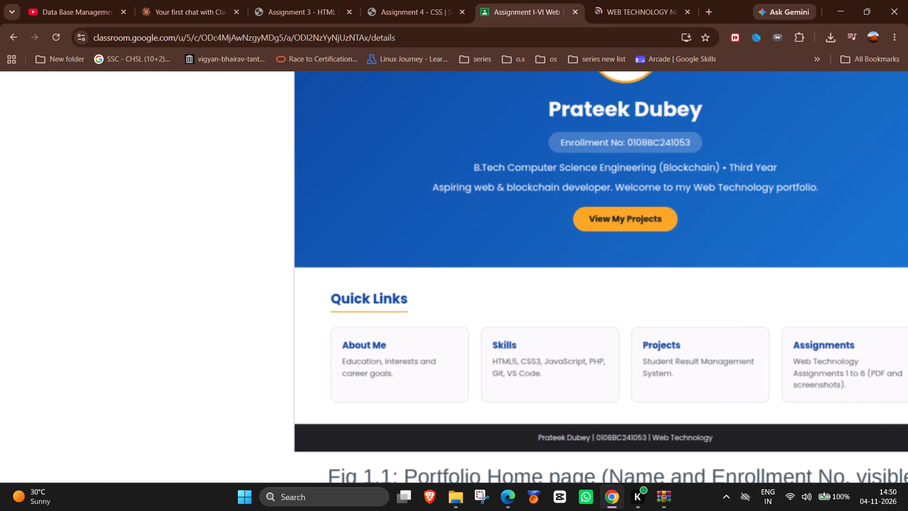
scroll(585, 390, "left", 3)
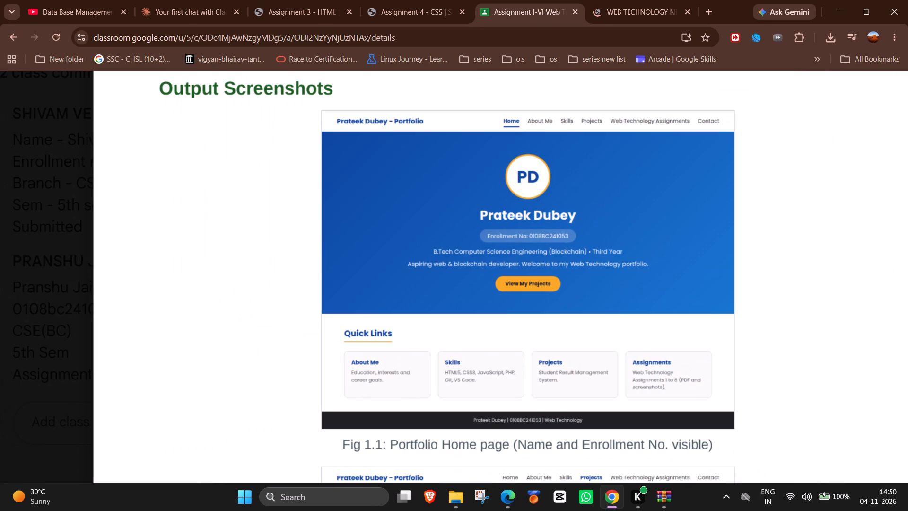
Examine the first pages and portfolio screenshot in the Google Docs version of WEB TECHNOLOGY NEW ASSIGNMENT, and close it.
left_click(660, 0)
scroll(482, 299, "down", 2)
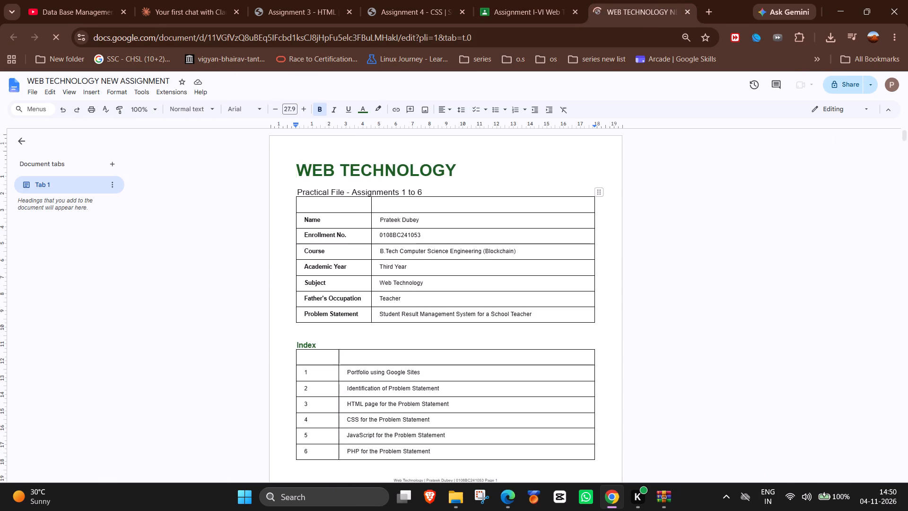
scroll(482, 299, "down", 7)
scroll(482, 299, "up", 2)
scroll(482, 299, "down", 1)
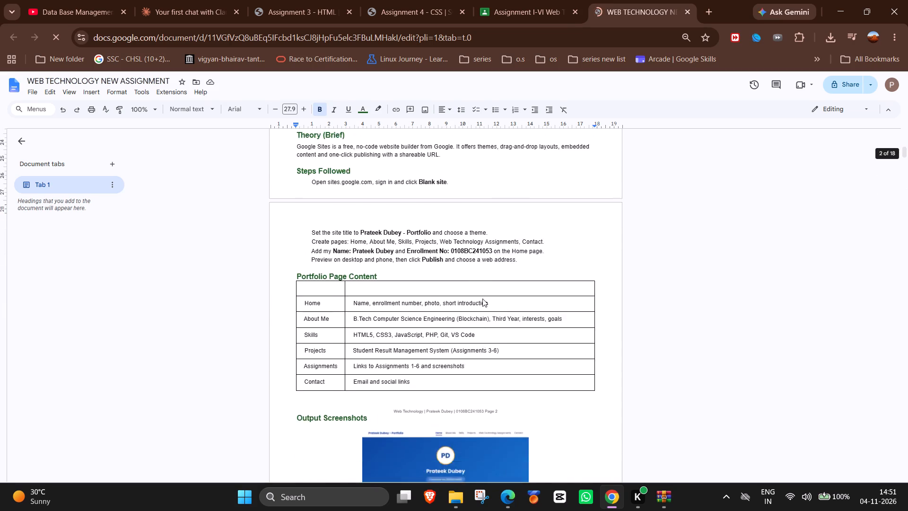
scroll(482, 299, "down", 1)
scroll(482, 299, "up", 6)
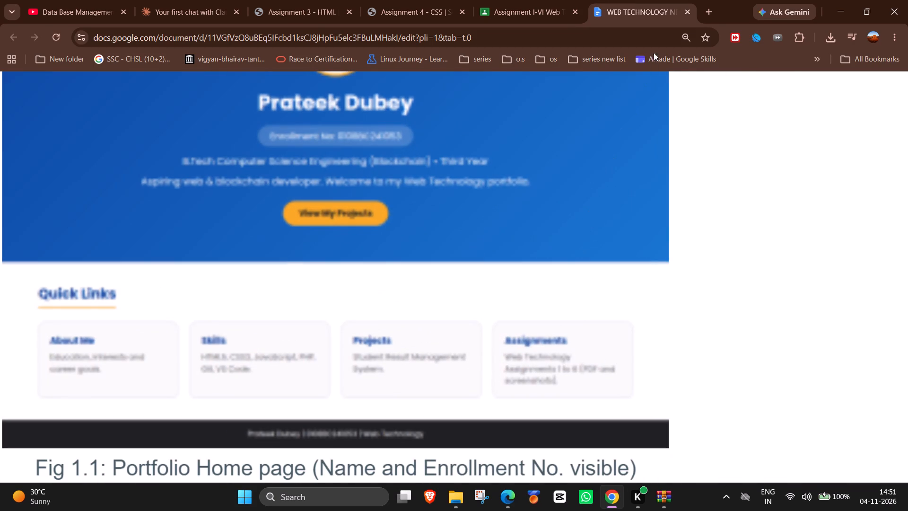
left_click(683, 14)
Examine Assignments 1 to 4 in the attached PDF preview, including the HTML and CSS output screenshots.
scroll(527, 263, "down", 5)
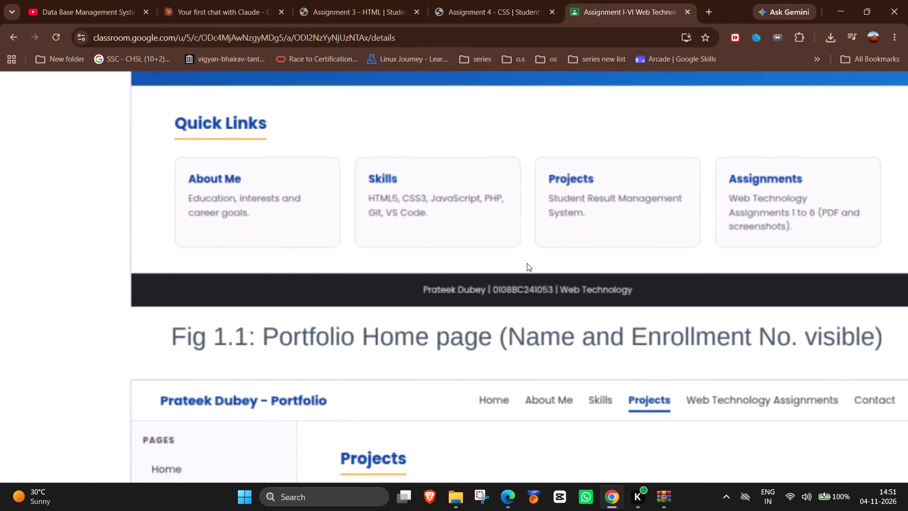
scroll(527, 263, "down", 11)
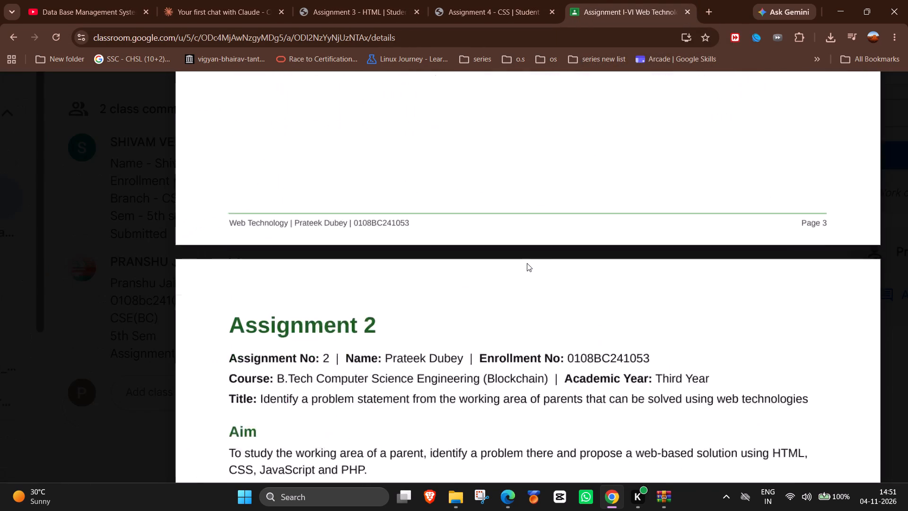
scroll(527, 263, "down", 13)
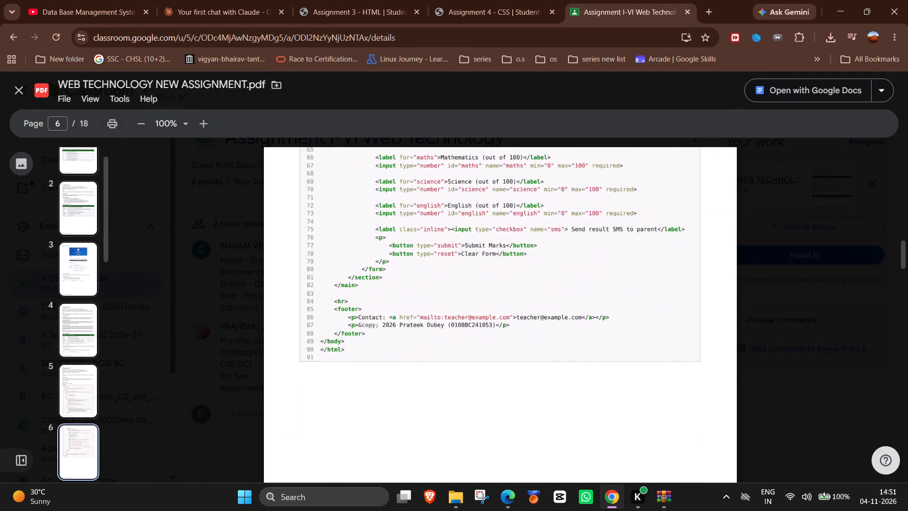
scroll(527, 263, "down", 6)
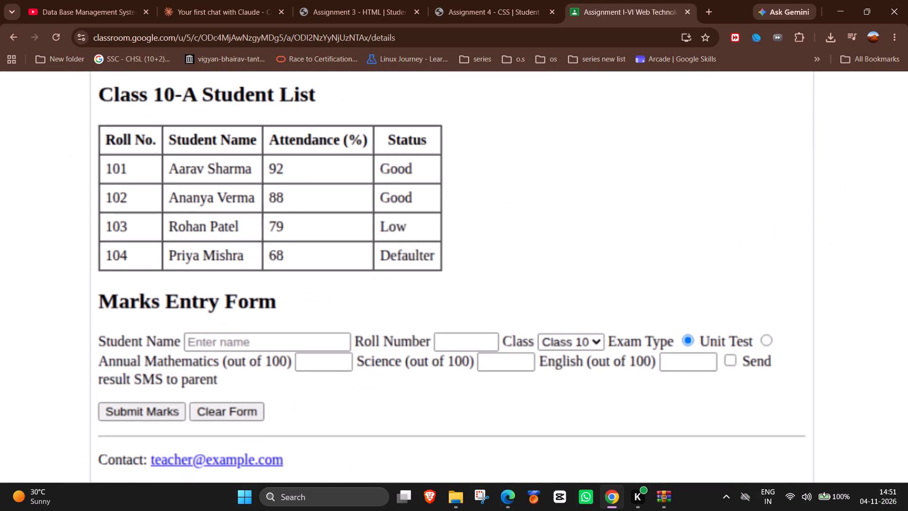
scroll(527, 263, "up", 2)
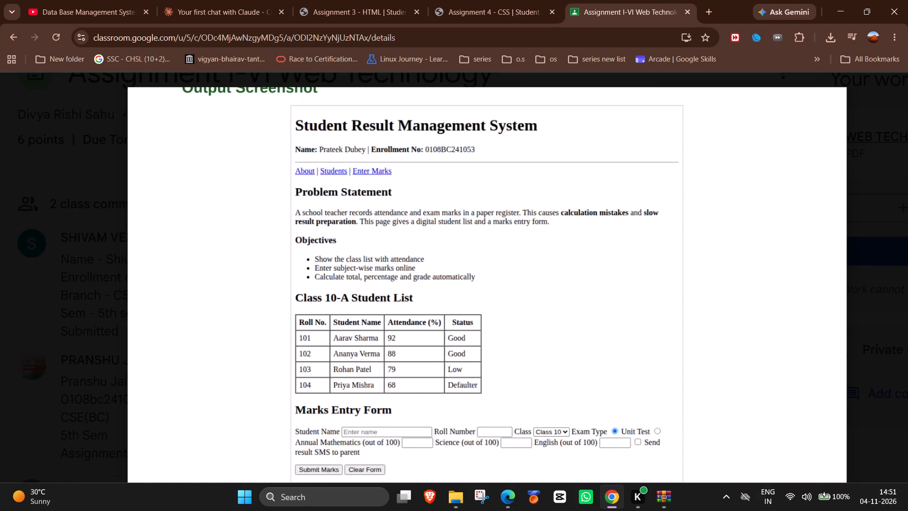
scroll(527, 263, "down", 14)
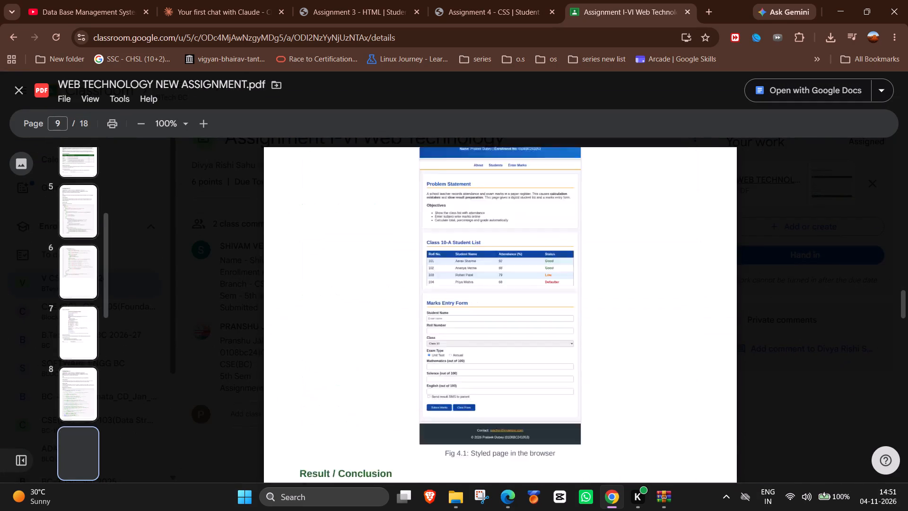
scroll(527, 263, "down", 1)
scroll(527, 263, "up", 3)
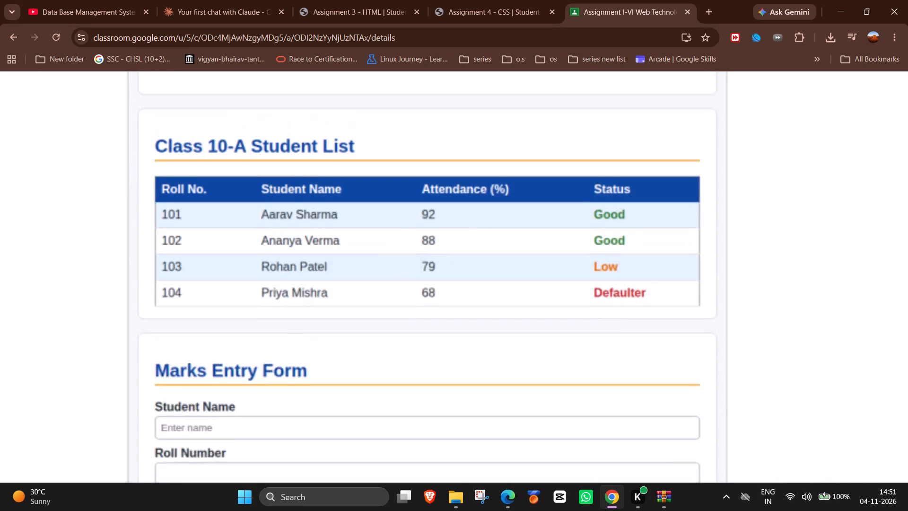
scroll(527, 263, "up", 2)
scroll(527, 263, "down", 3)
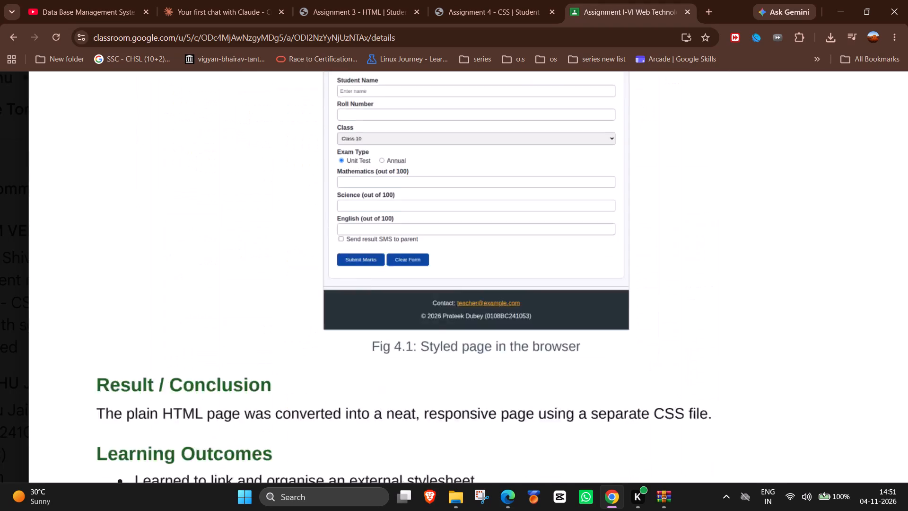
Examine the JavaScript and PHP code and outputs of Assignments 5 and 6 through page 18, and close the preview.
scroll(527, 263, "down", 8)
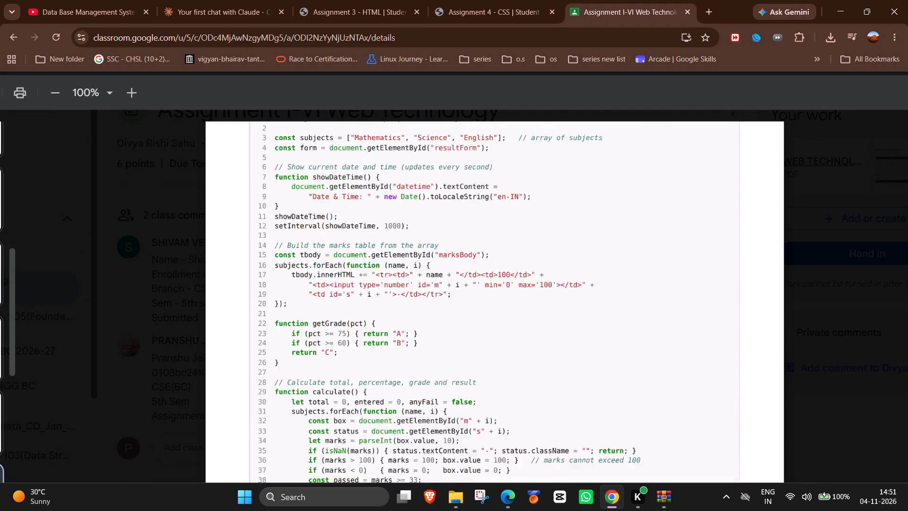
scroll(527, 263, "down", 9)
scroll(527, 263, "up", 2)
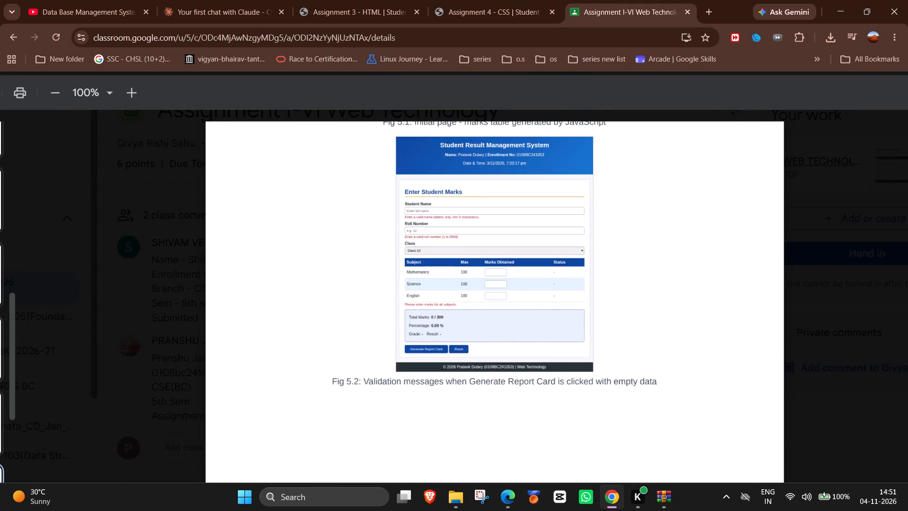
scroll(527, 263, "up", 6)
scroll(527, 263, "down", 19)
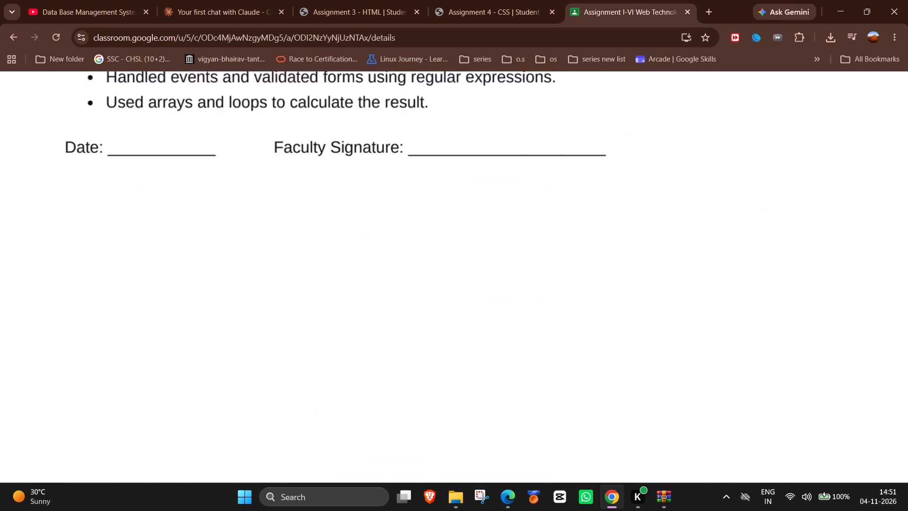
scroll(527, 263, "down", 10)
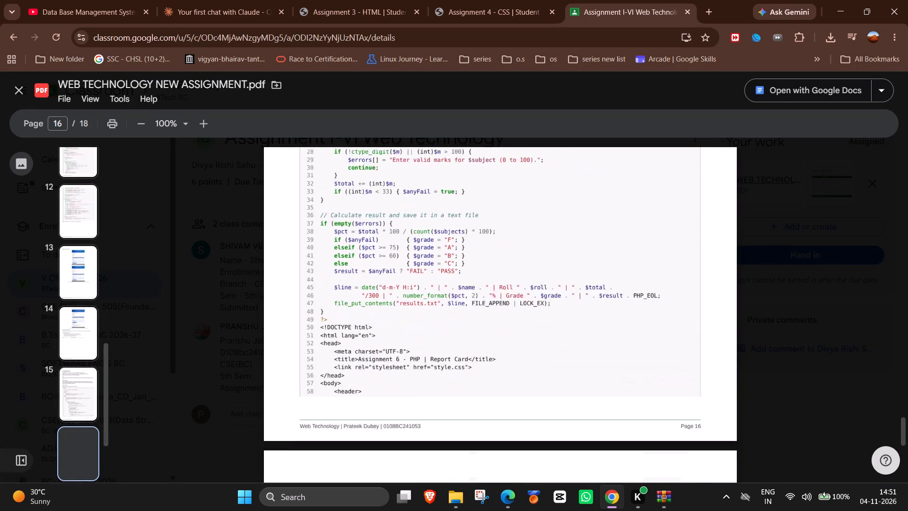
scroll(466, 235, "down", 7)
scroll(466, 235, "up", 1)
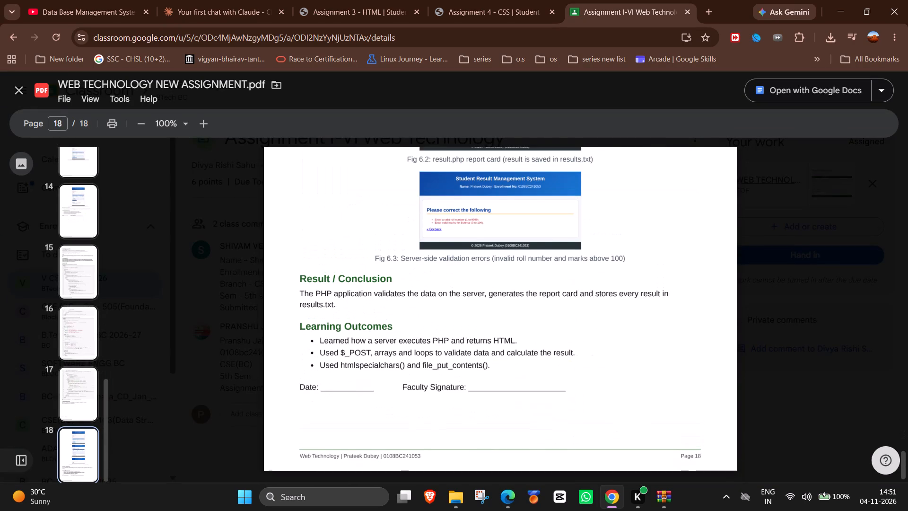
scroll(466, 235, "up", 2)
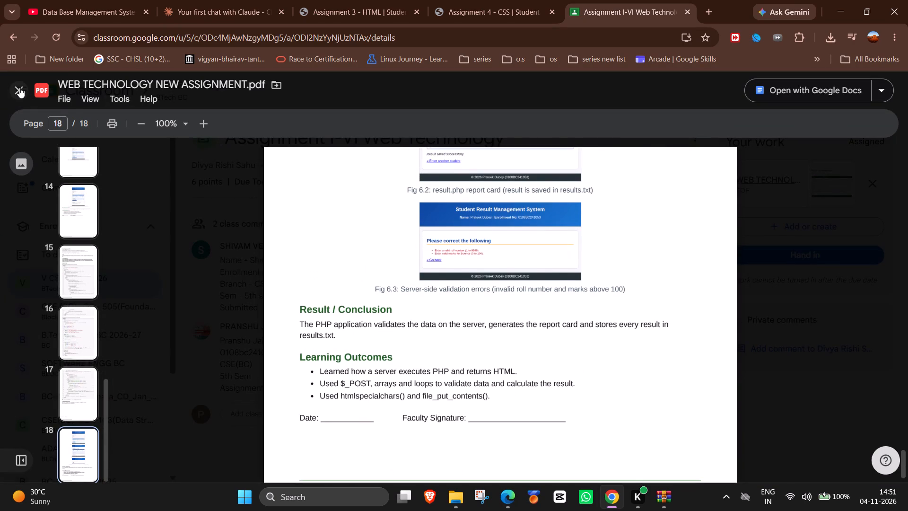
left_click(17, 88)
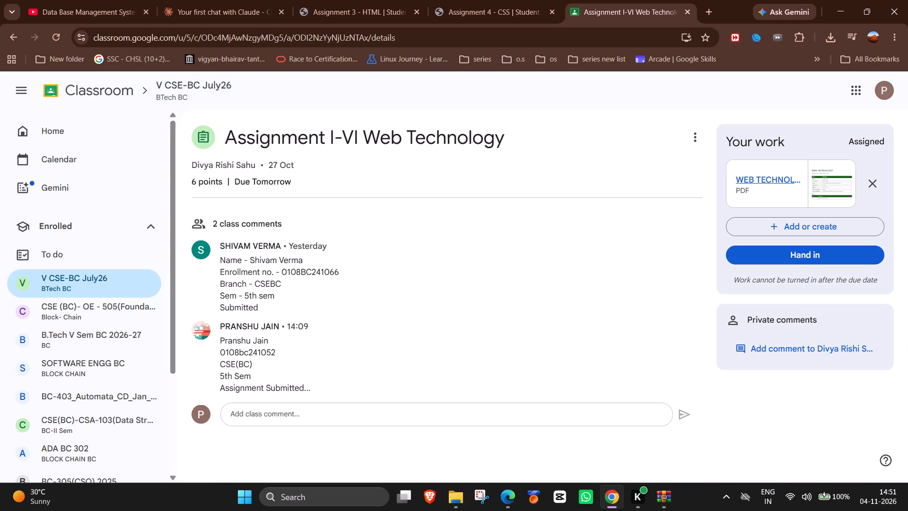
Hand in the Assignment I-VI Web Technology work with WEB TECHNOLOGY NEW ASSIGNMENT.pdf attached.
left_click(826, 257)
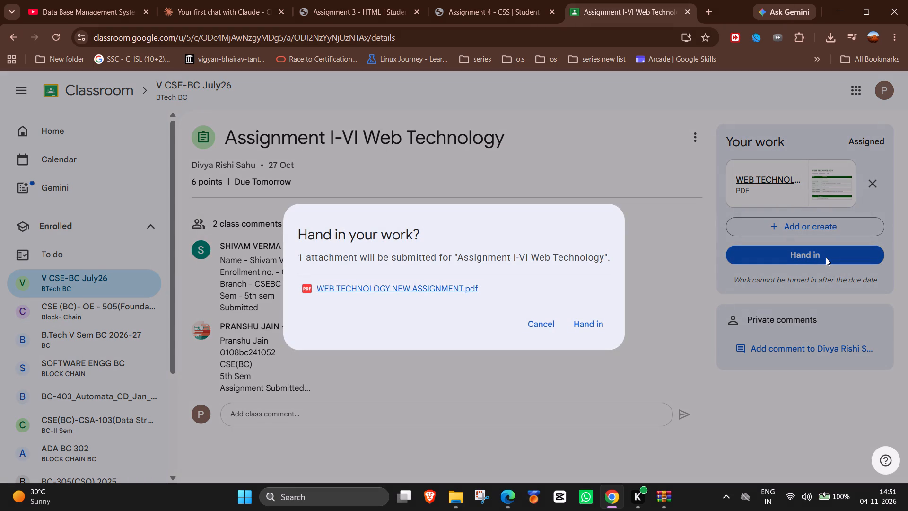